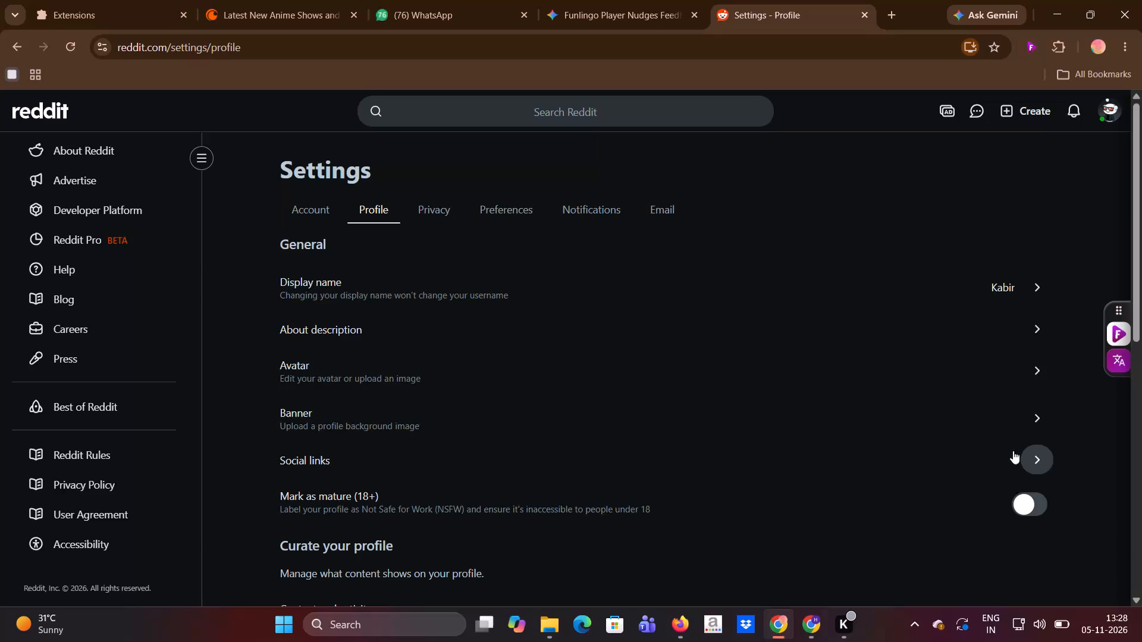
Look through the Reddit profile settings, from the general options to the Curate your profile section.
scroll(888, 499, down, 3)
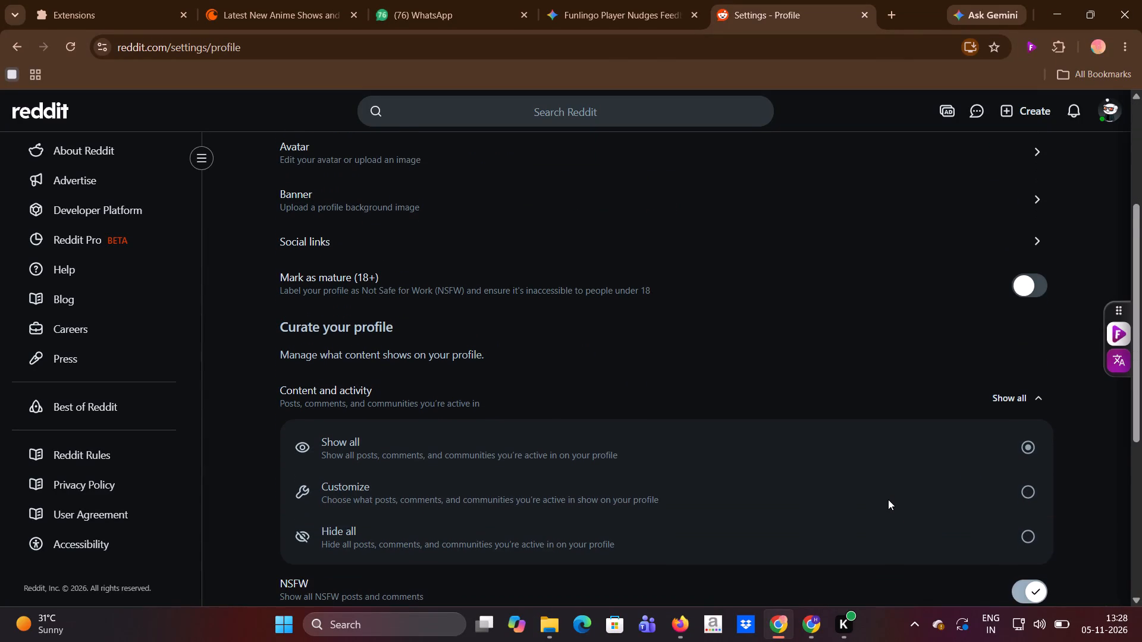
scroll(888, 499, down, 2)
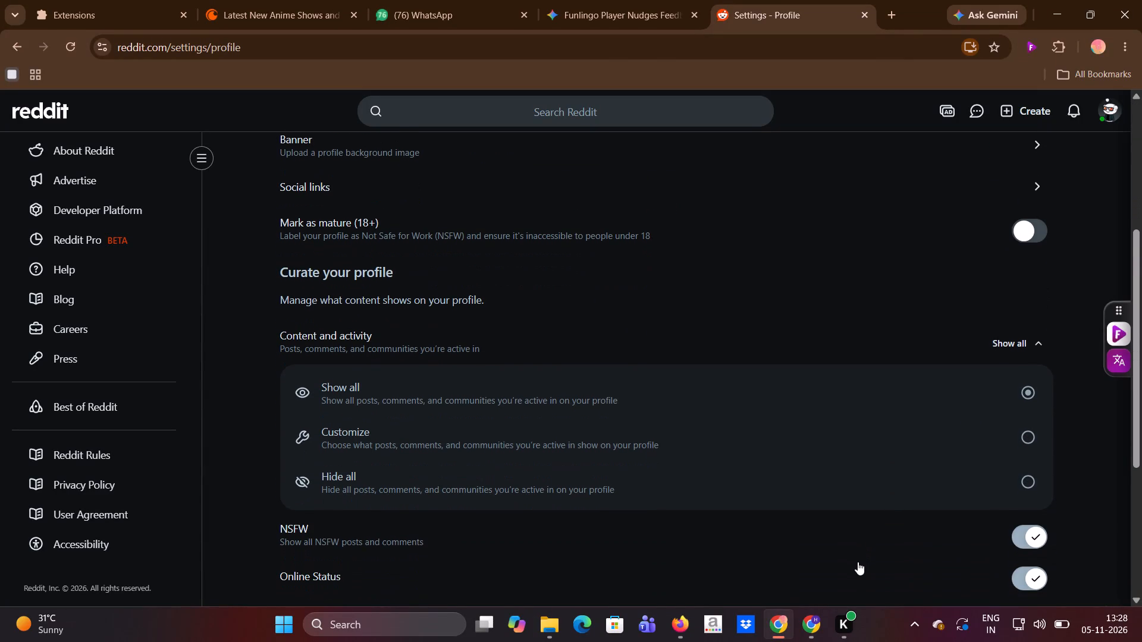
scroll(858, 562, up, 1)
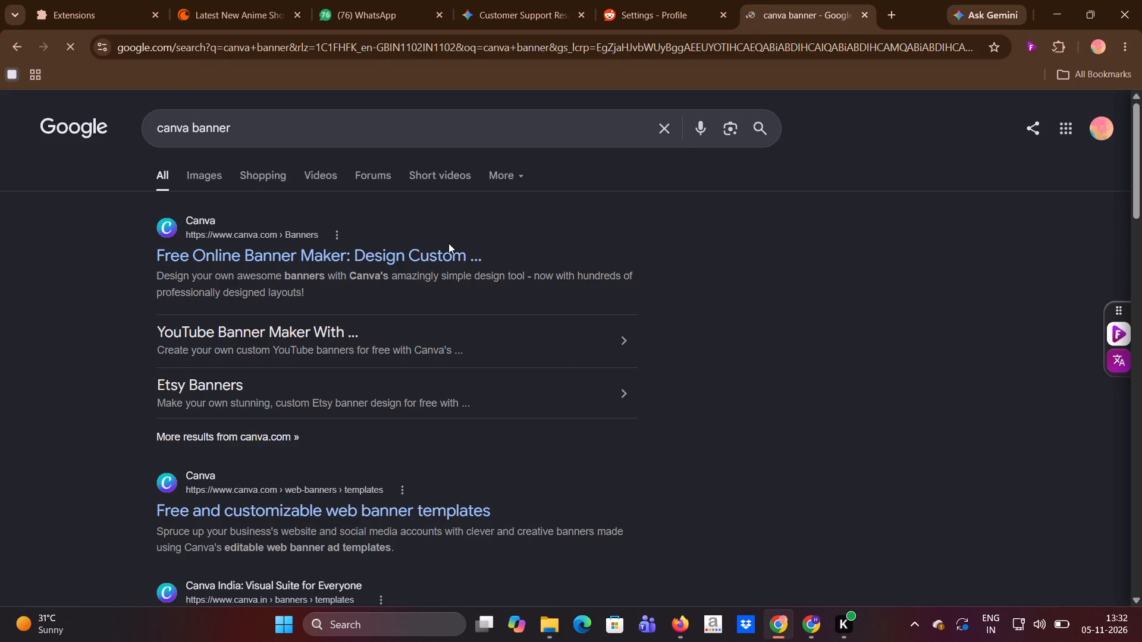
click(454, 257)
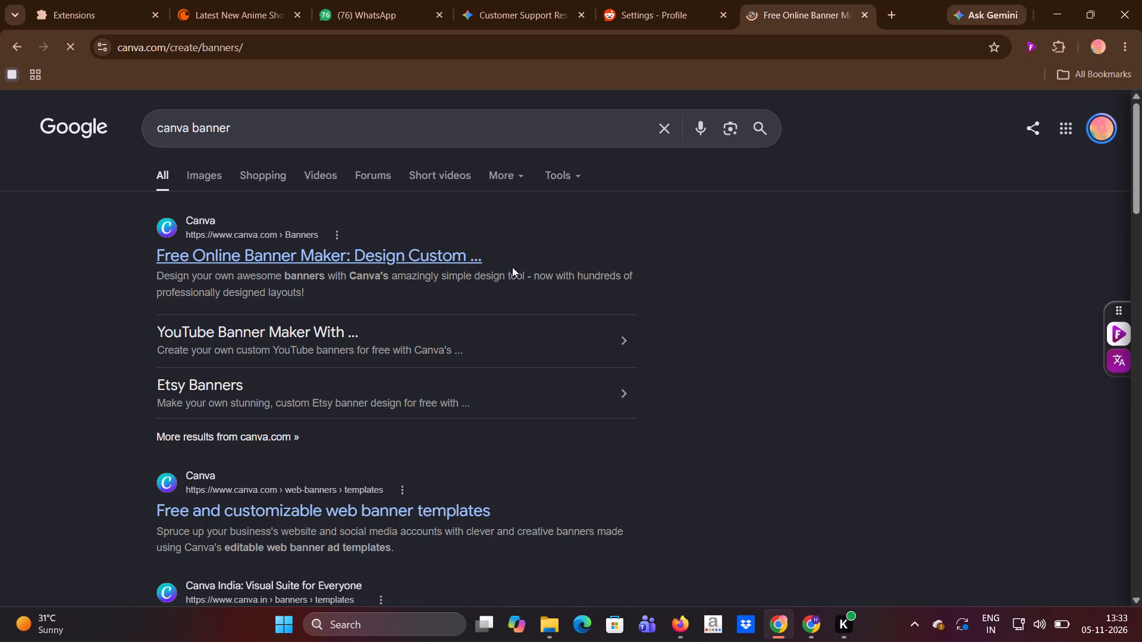
Look over Canva's free banner maker page and start designing a new blank banner.
scroll(423, 357, down, 1)
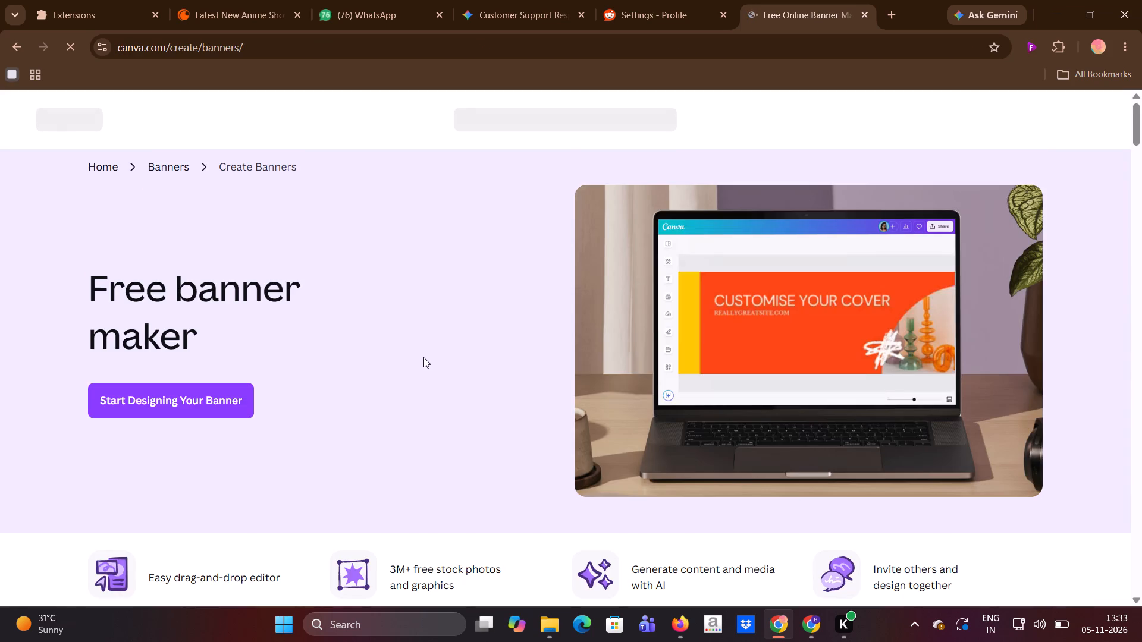
scroll(423, 357, down, 2)
scroll(337, 384, up, 5)
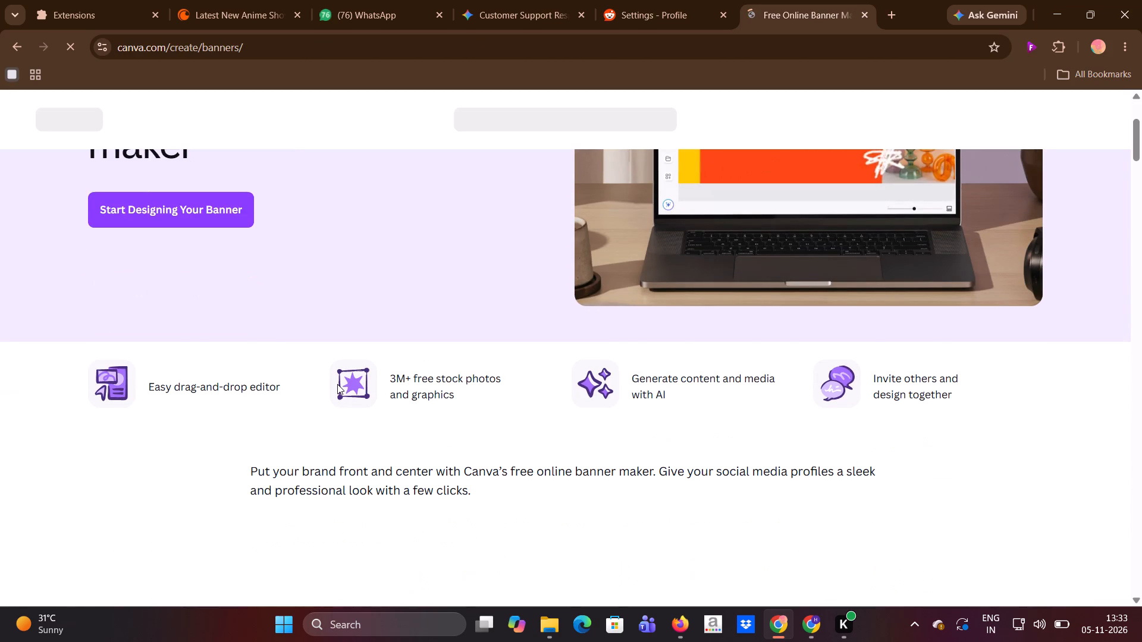
click(221, 398)
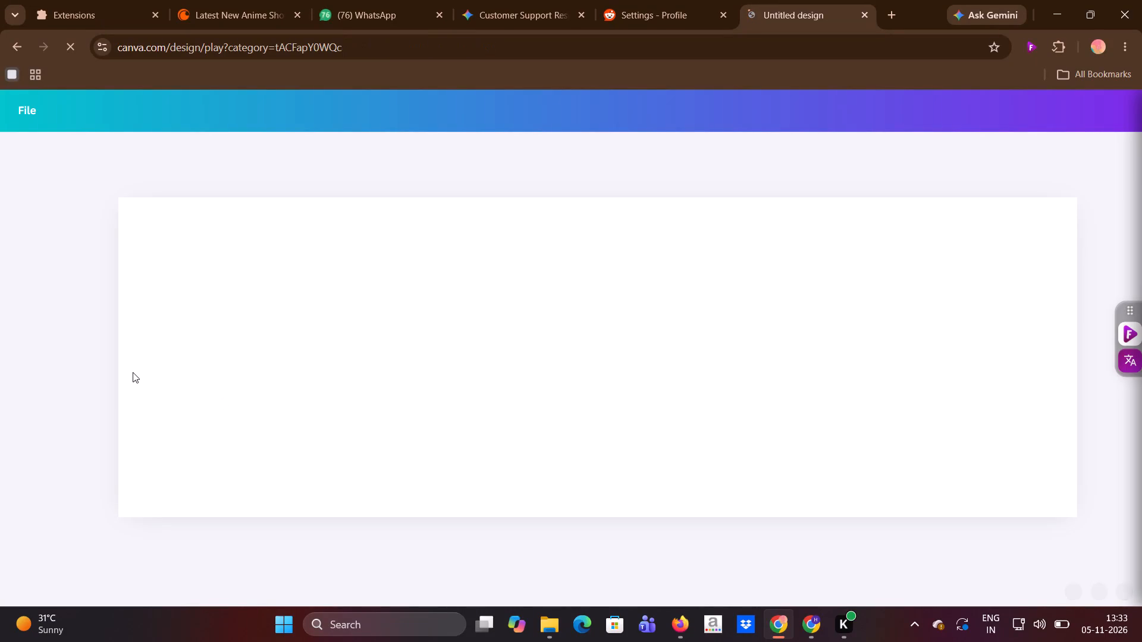
scroll(133, 372, down, 2)
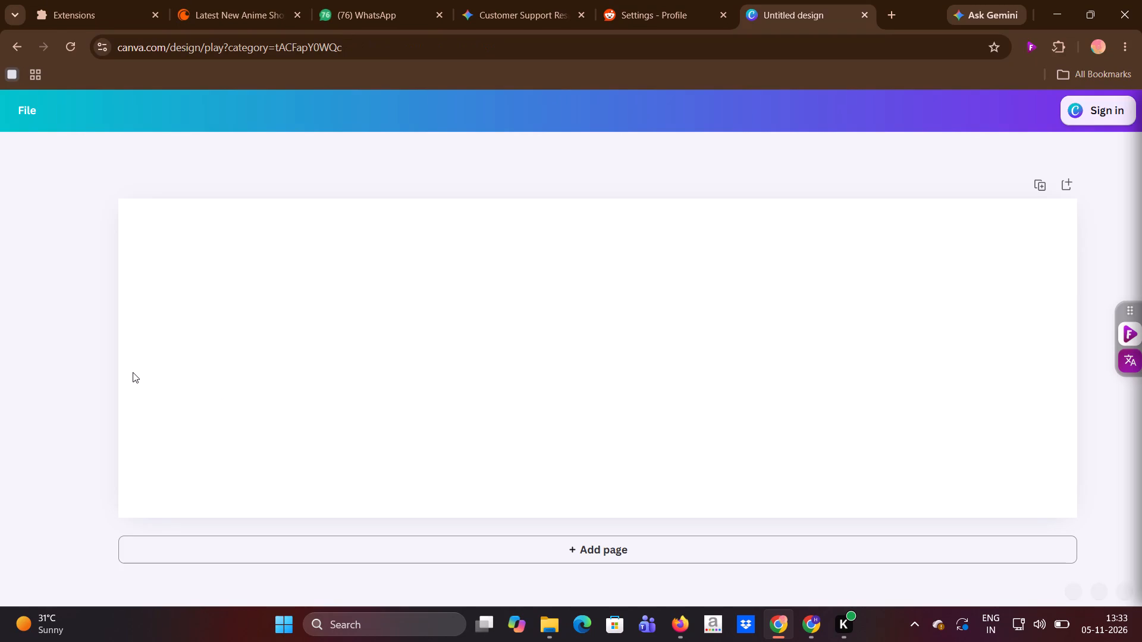
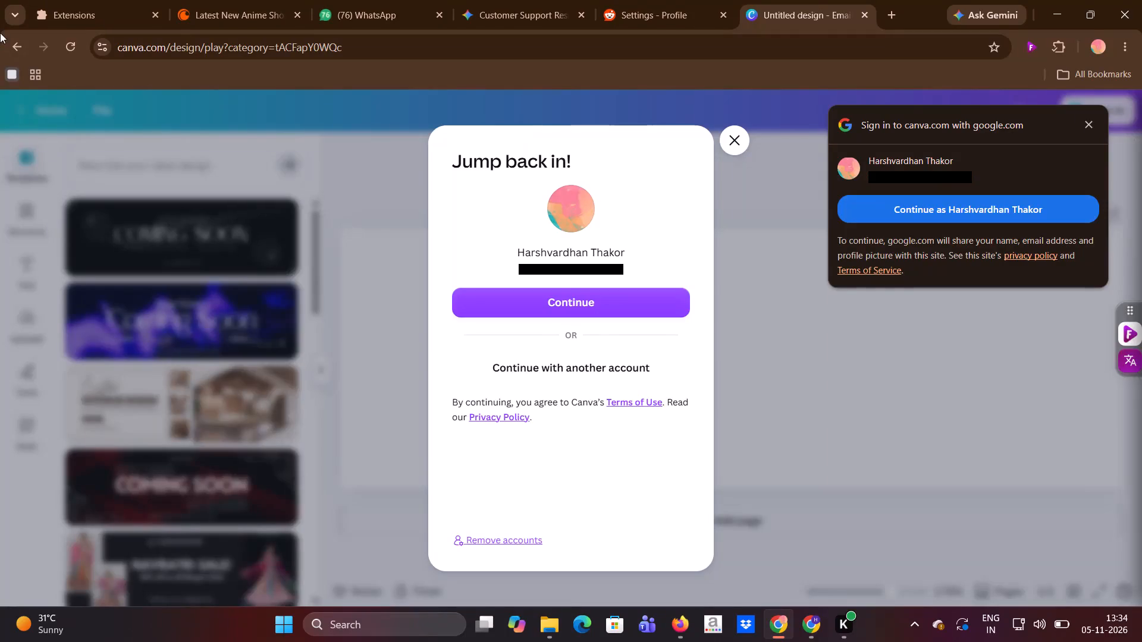
Dismiss the Canva and Google sign-in prompts covering the blank design.
click(735, 134)
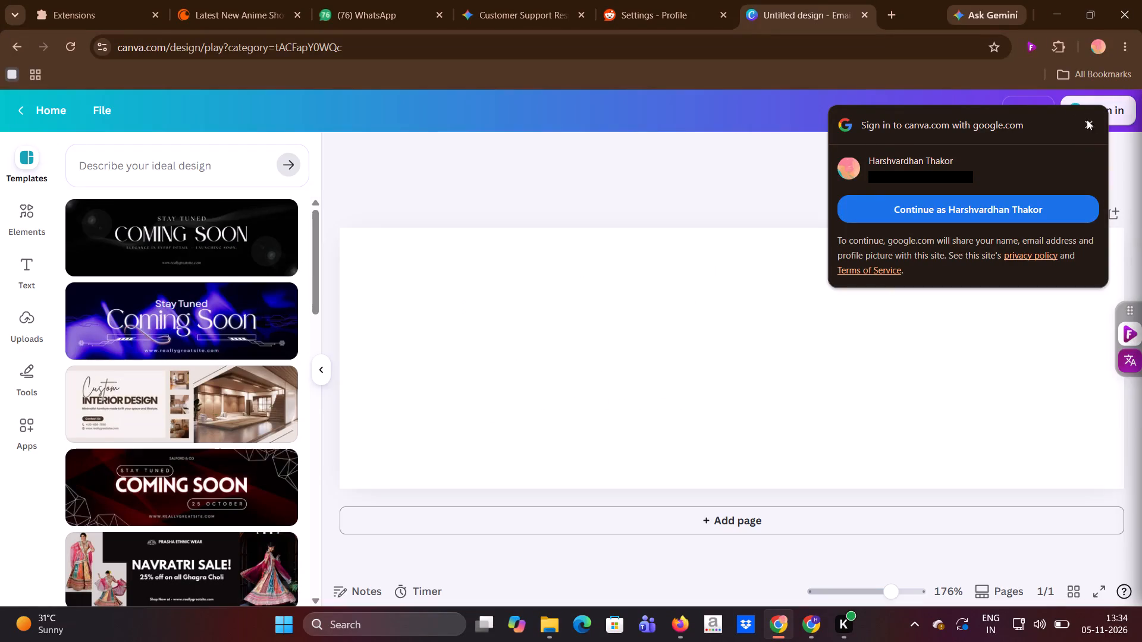
click(1091, 124)
Search Canva's templates for "banner".
scroll(224, 397, down, 2)
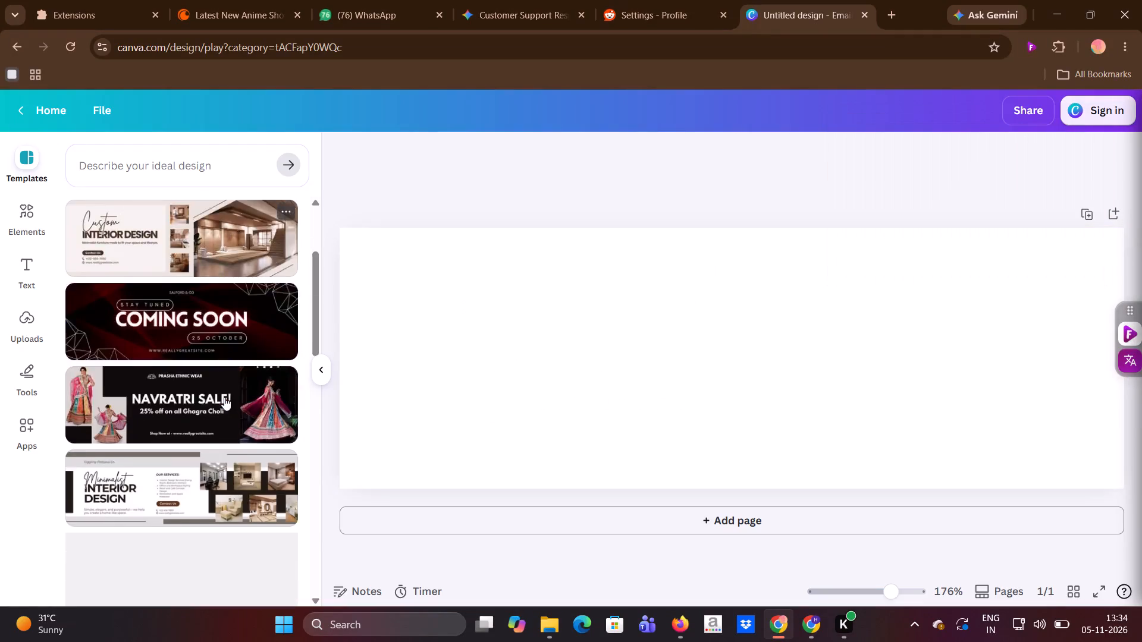
scroll(224, 397, down, 1)
click(188, 162)
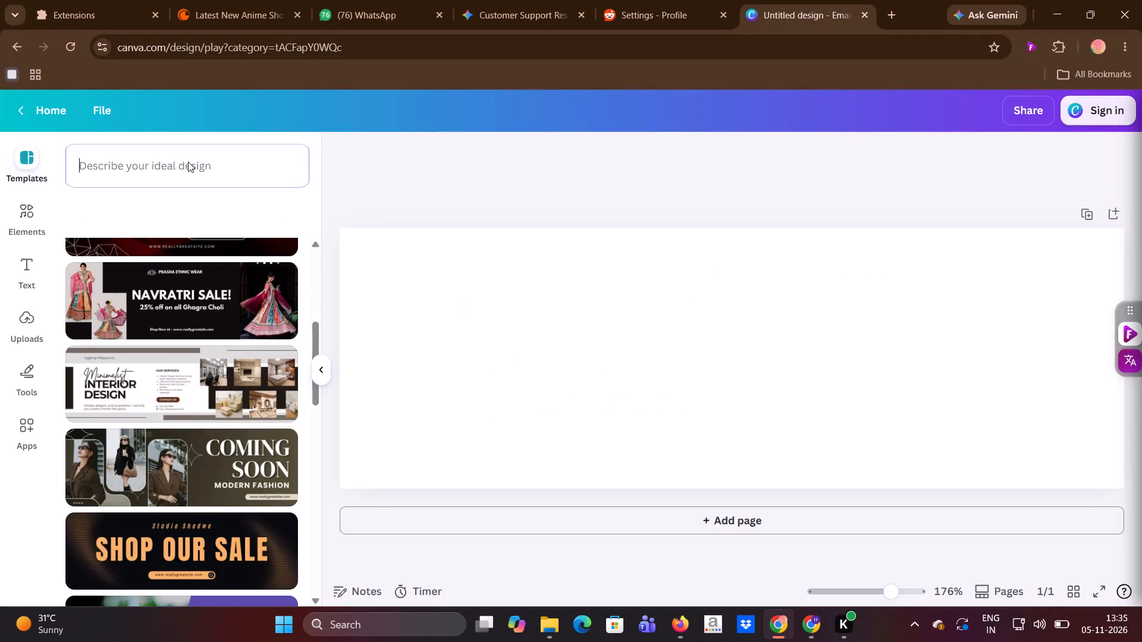
text(banner)
key(Return)
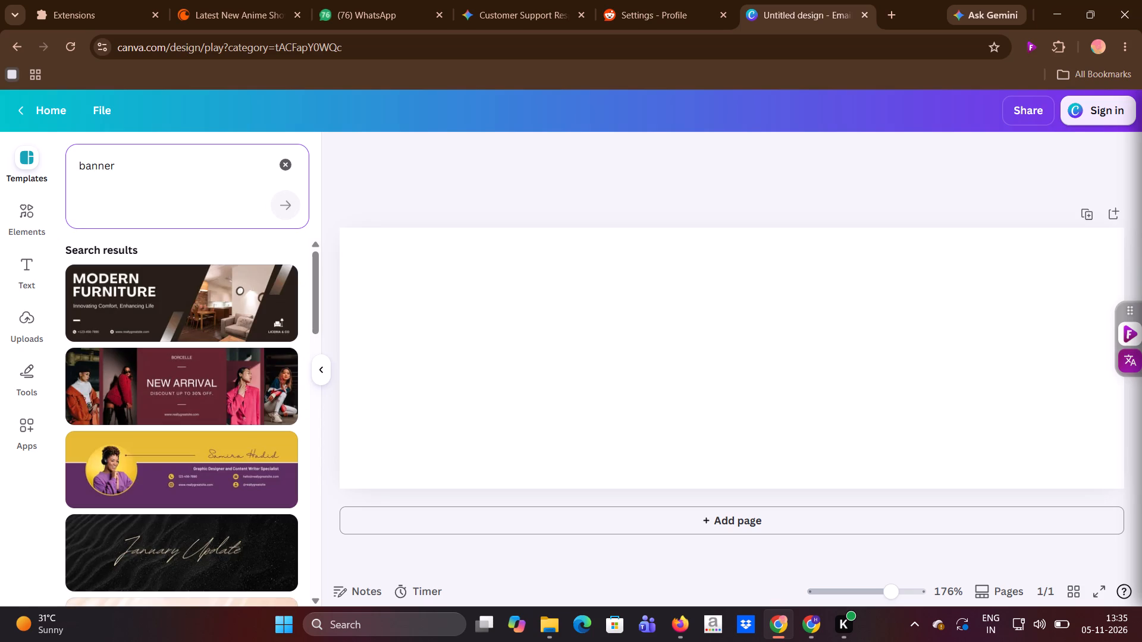
Browse the "banner" template results for a design that suits the profile banner.
scroll(260, 295, down, 1)
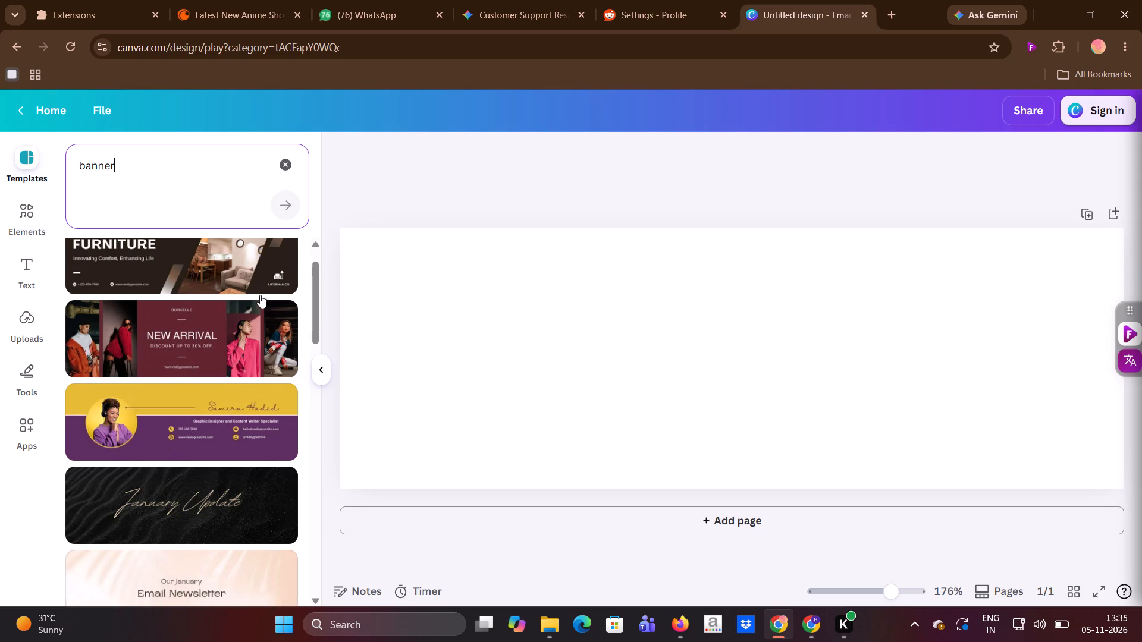
scroll(260, 295, down, 5)
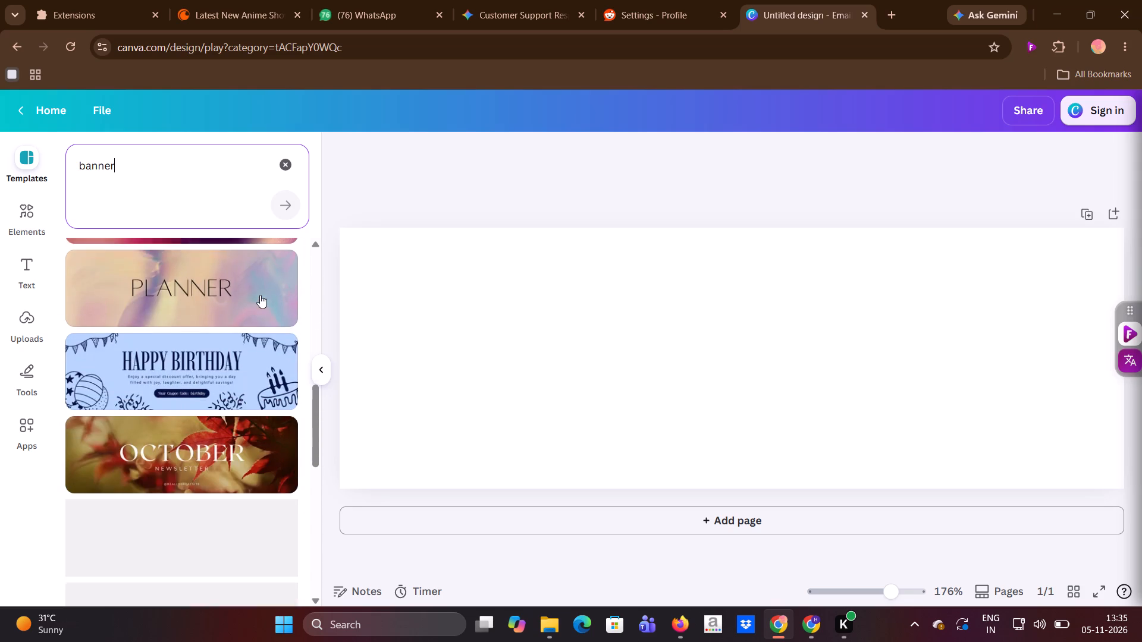
scroll(260, 295, down, 1)
scroll(239, 462, down, 4)
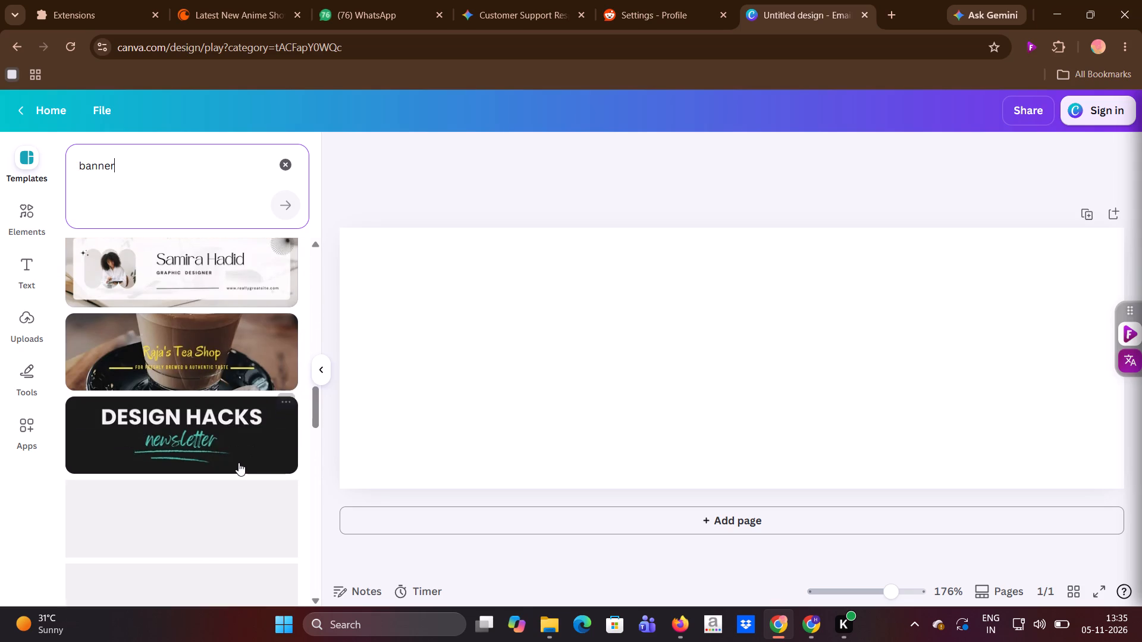
scroll(239, 462, down, 4)
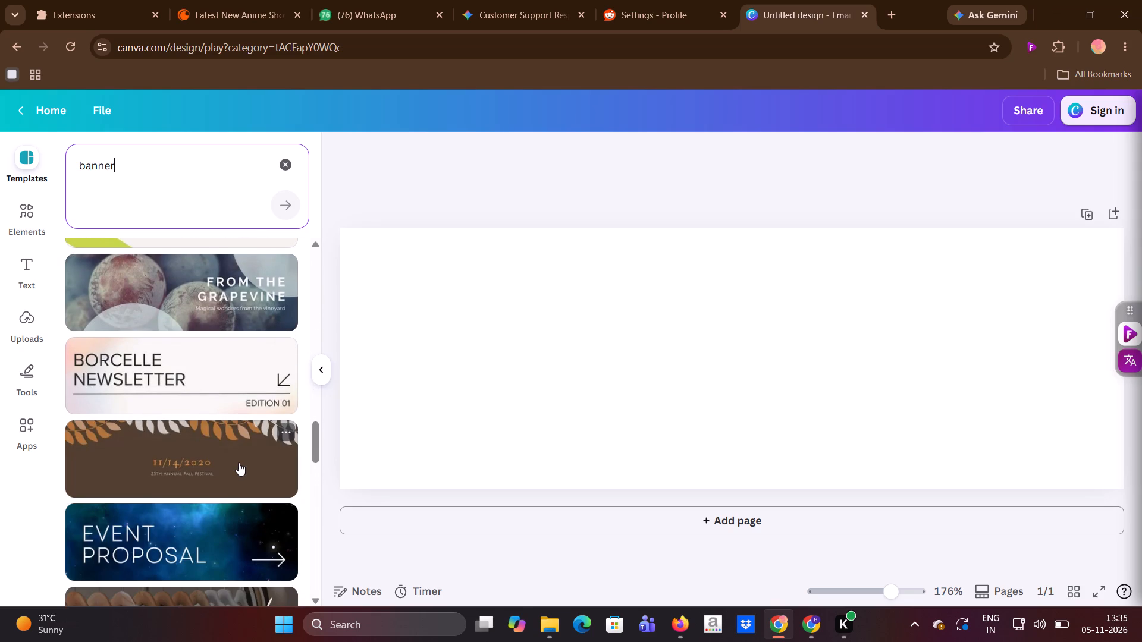
scroll(239, 462, down, 9)
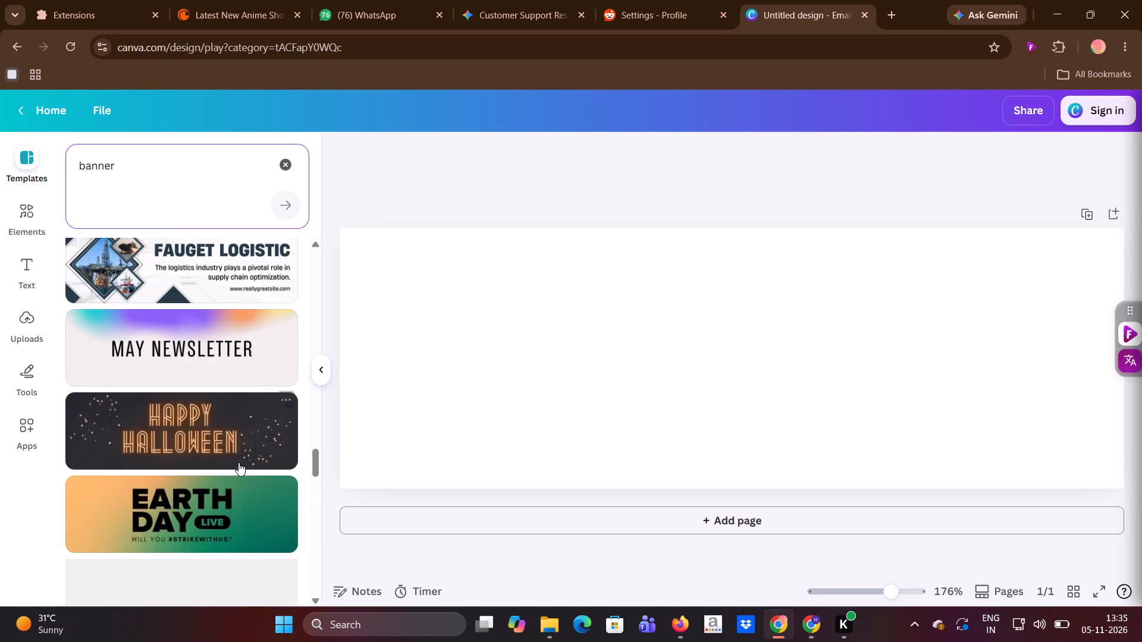
scroll(239, 462, down, 1)
scroll(221, 528, down, 4)
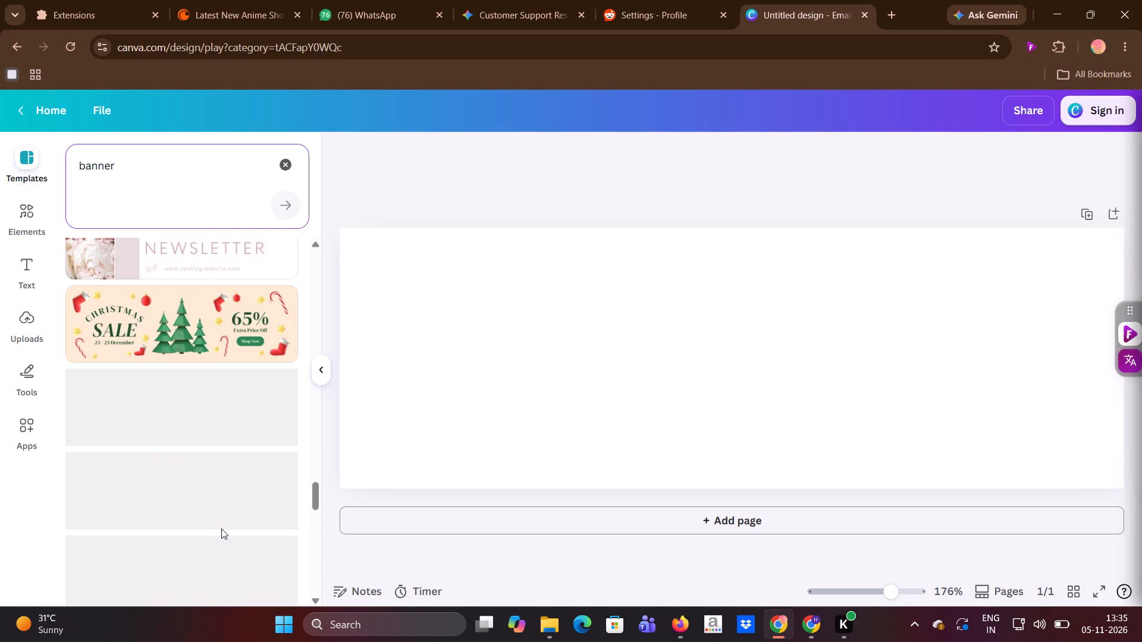
scroll(221, 528, down, 5)
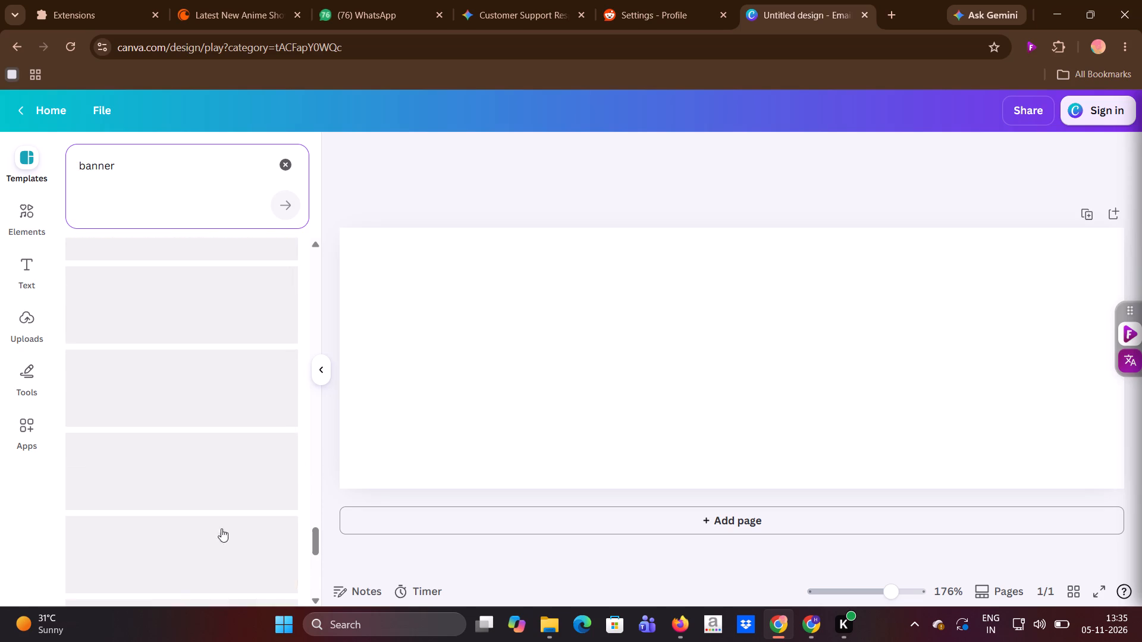
scroll(221, 528, up, 1)
scroll(221, 528, down, 4)
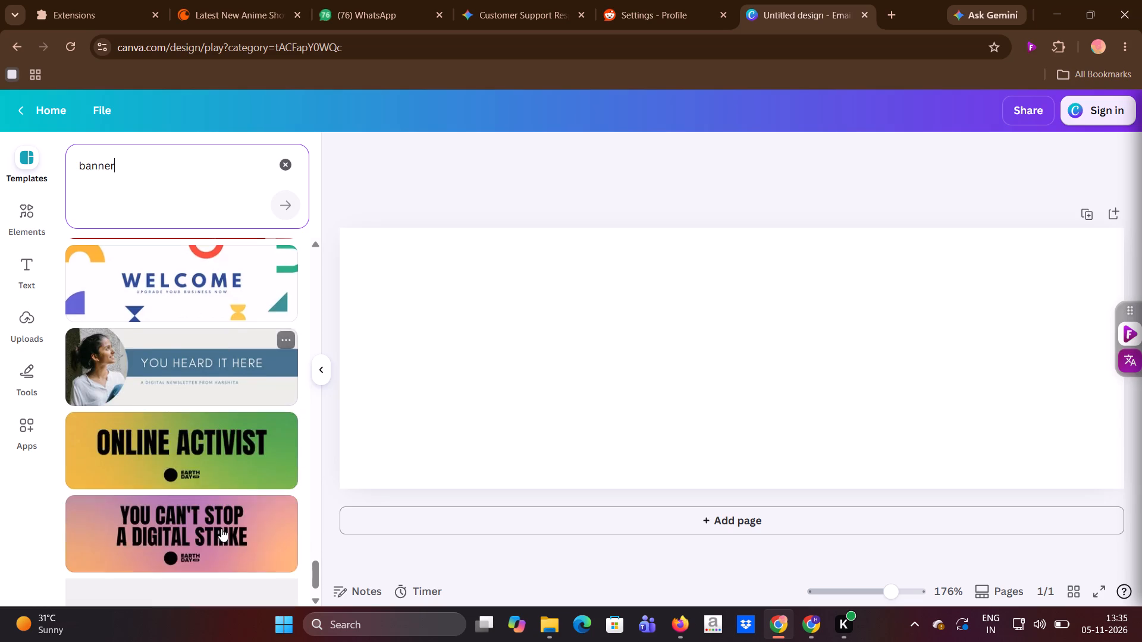
scroll(221, 528, down, 6)
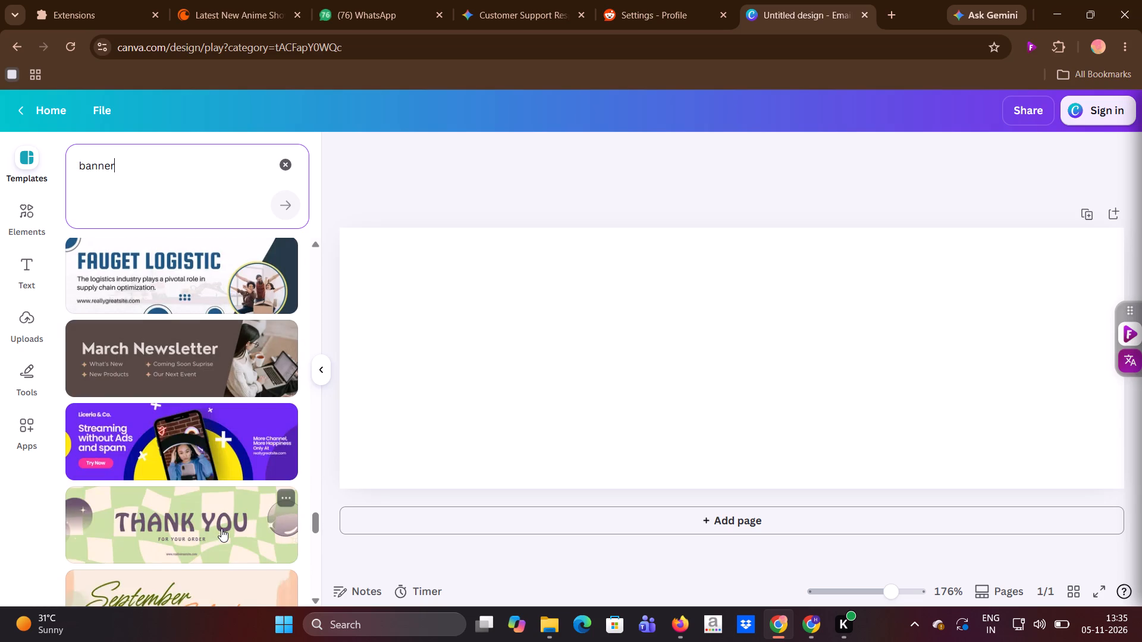
scroll(221, 528, down, 6)
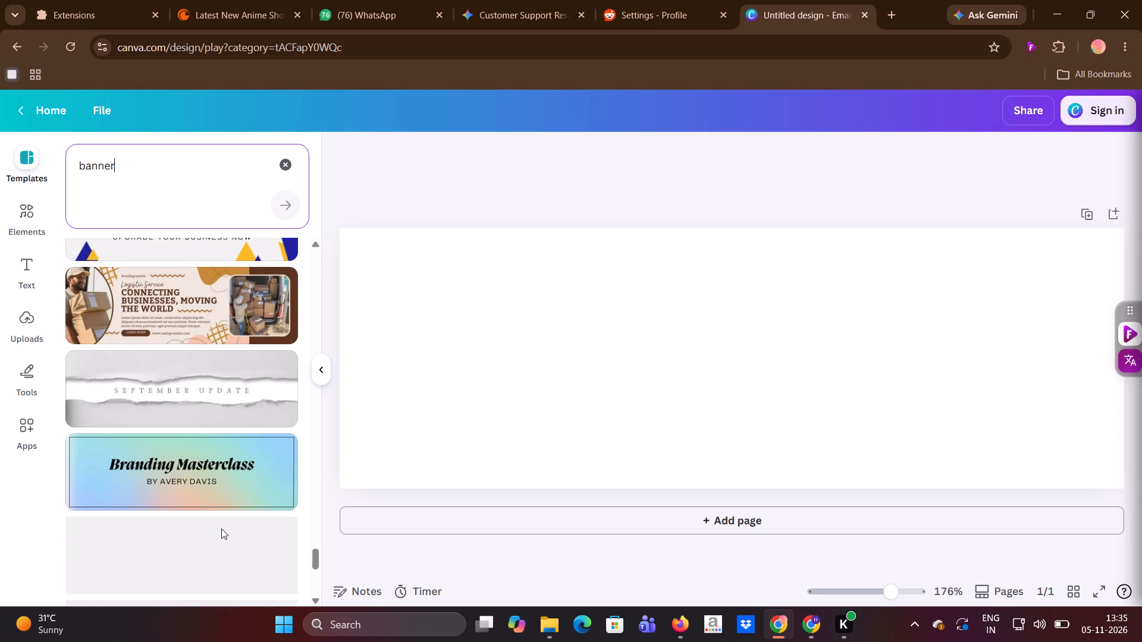
scroll(221, 528, down, 6)
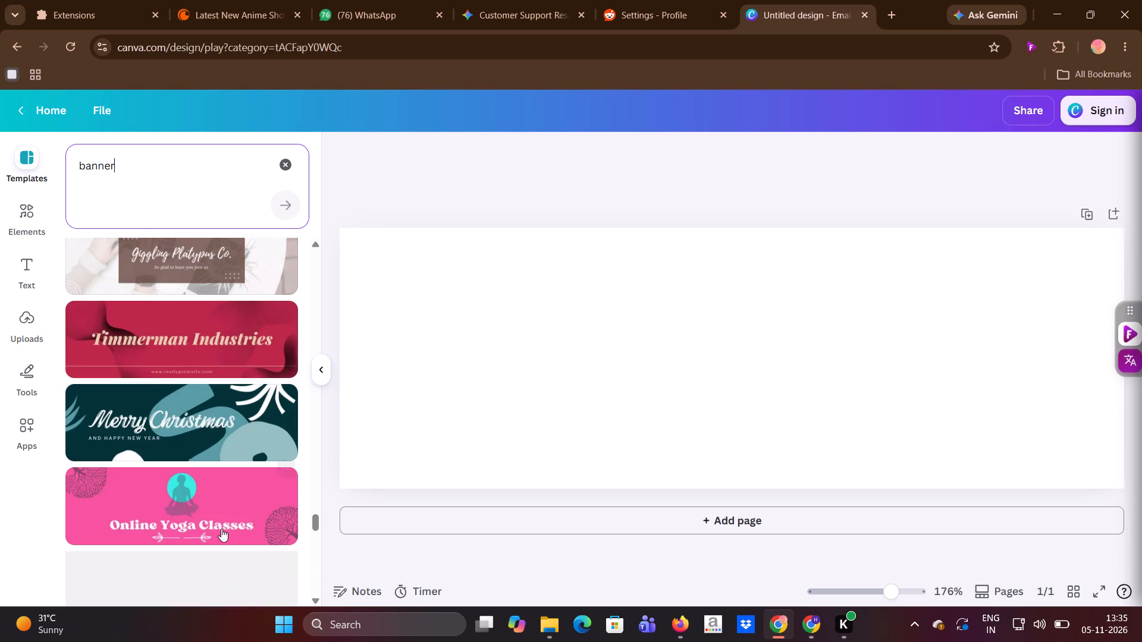
scroll(221, 528, down, 2)
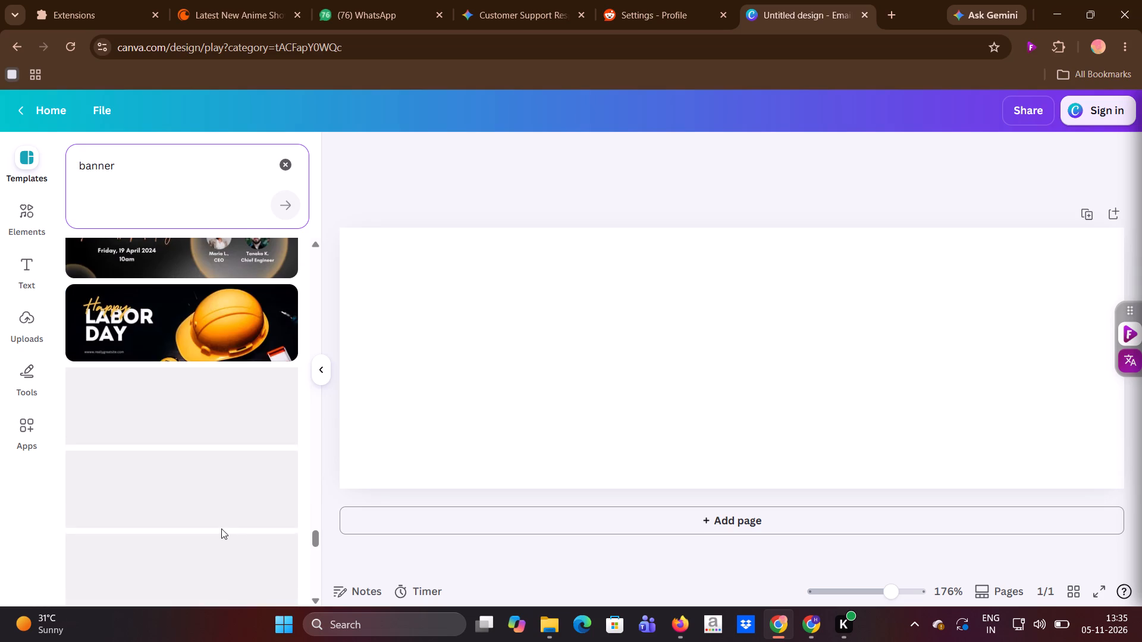
scroll(221, 528, down, 1)
Search the templates for "tech" and look over the results.
triple_click(196, 158)
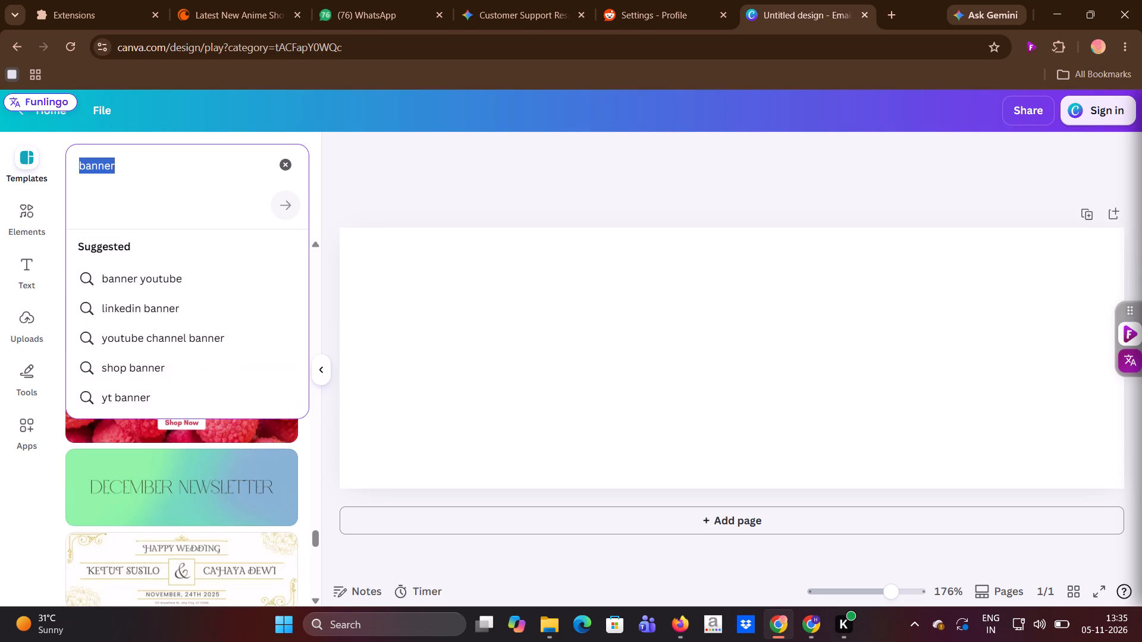
text(tech)
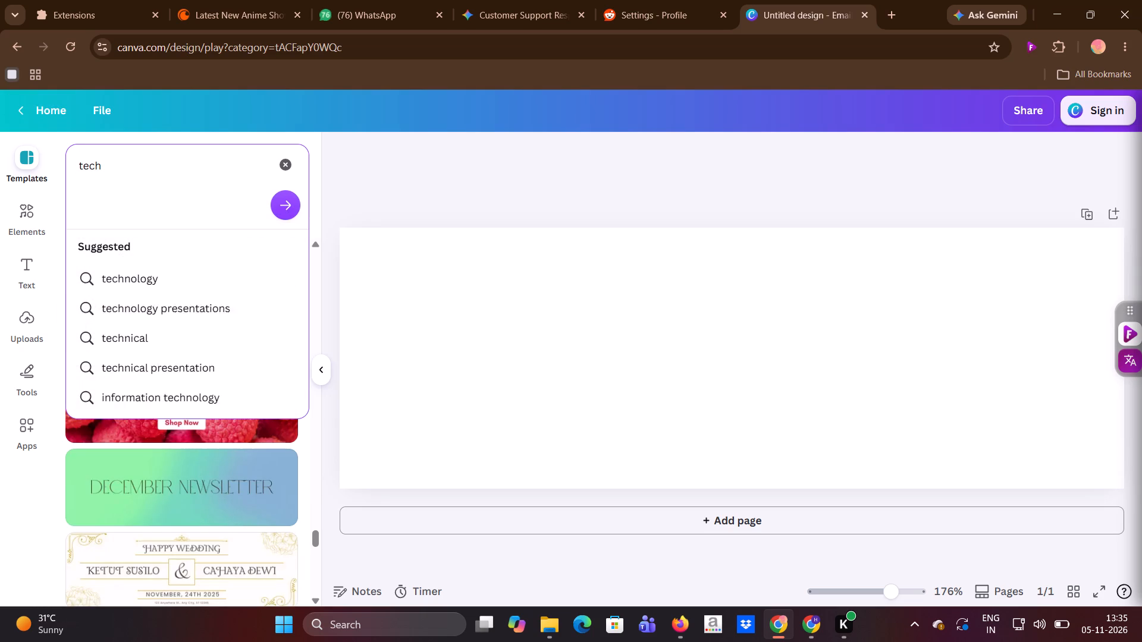
key(Return)
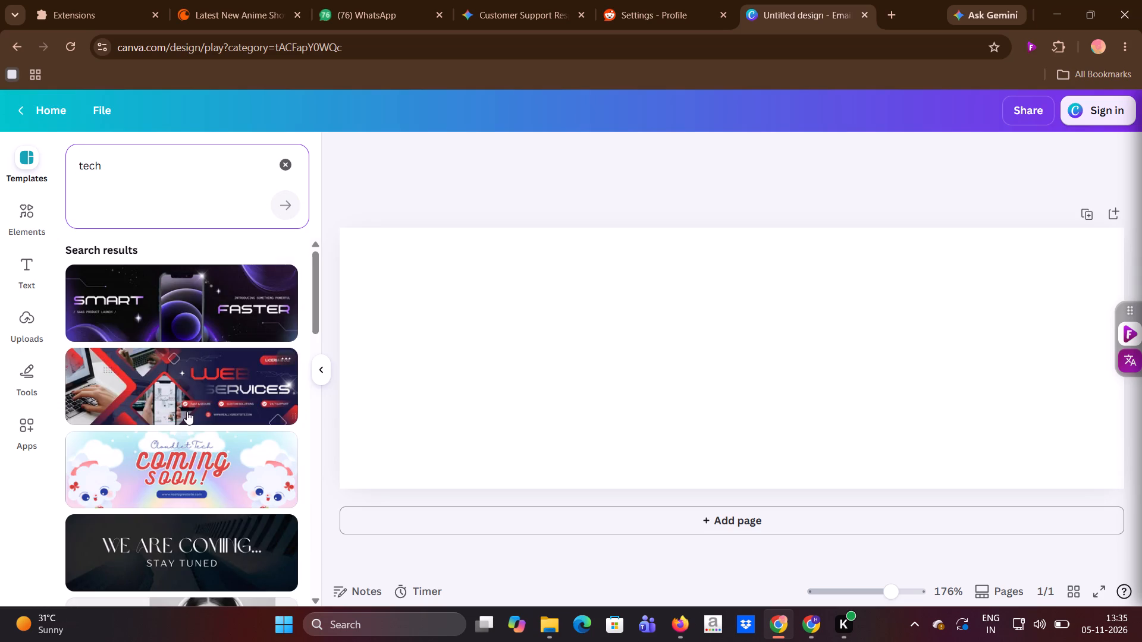
scroll(187, 411, down, 4)
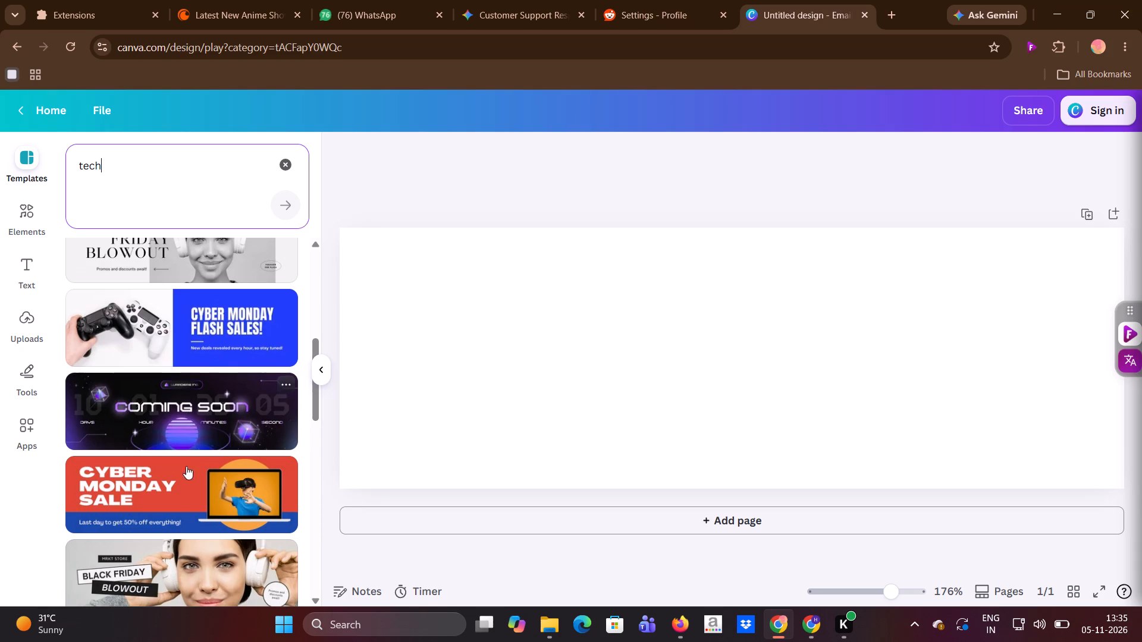
scroll(184, 488, down, 3)
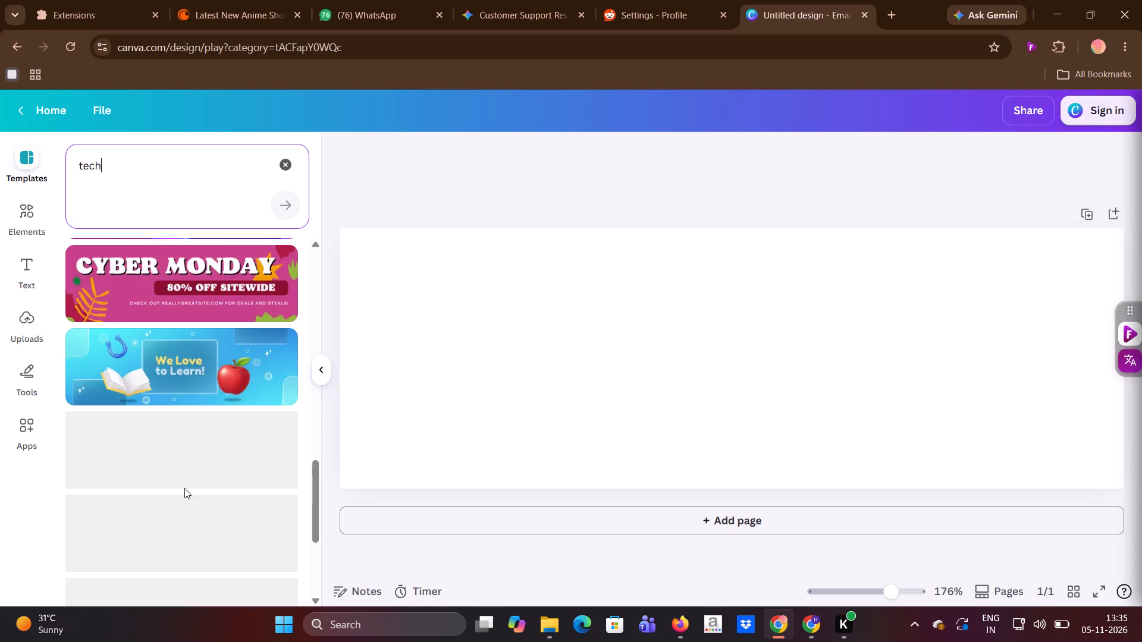
scroll(184, 488, down, 1)
scroll(184, 488, up, 9)
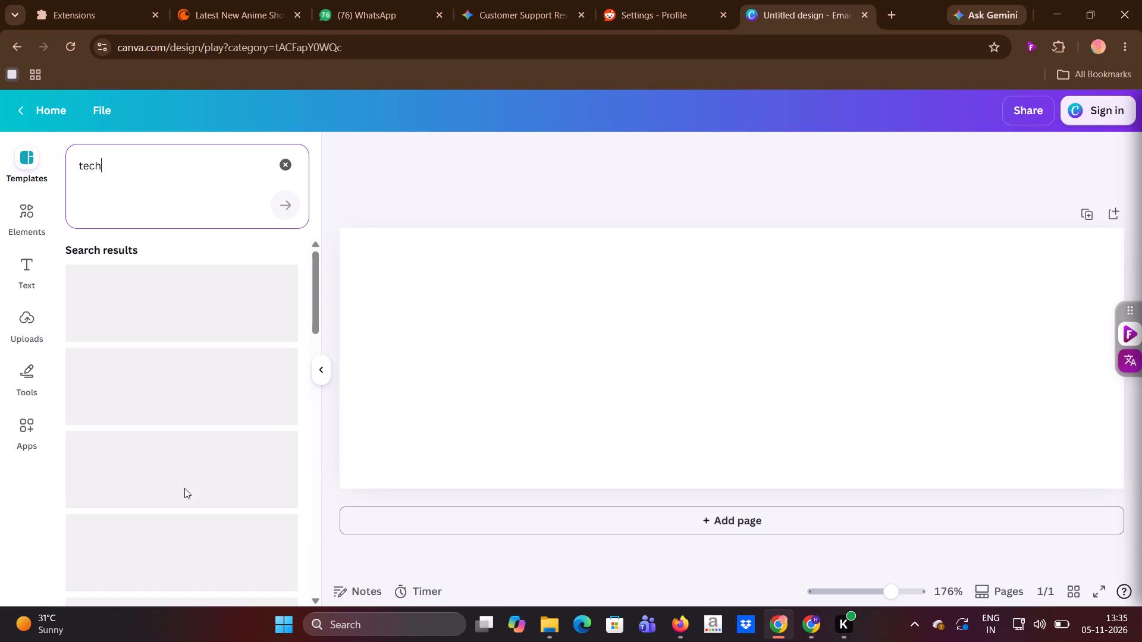
Search the templates for "technology" and apply the Blue and Purple Modern Coming Soon Email Header to the page.
text(no)
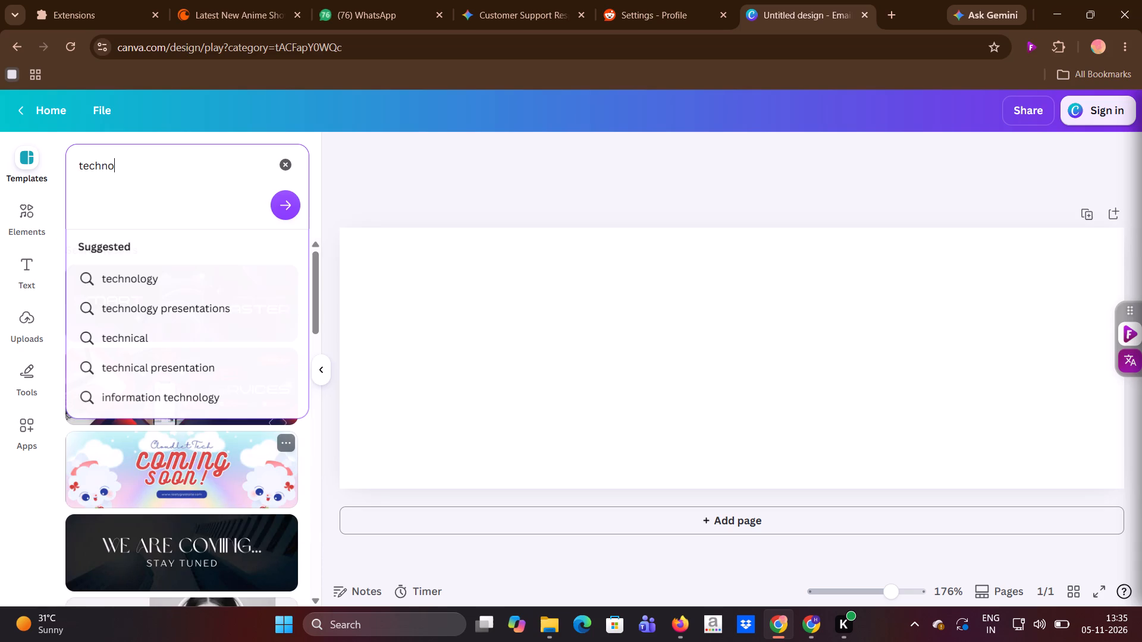
click(162, 270)
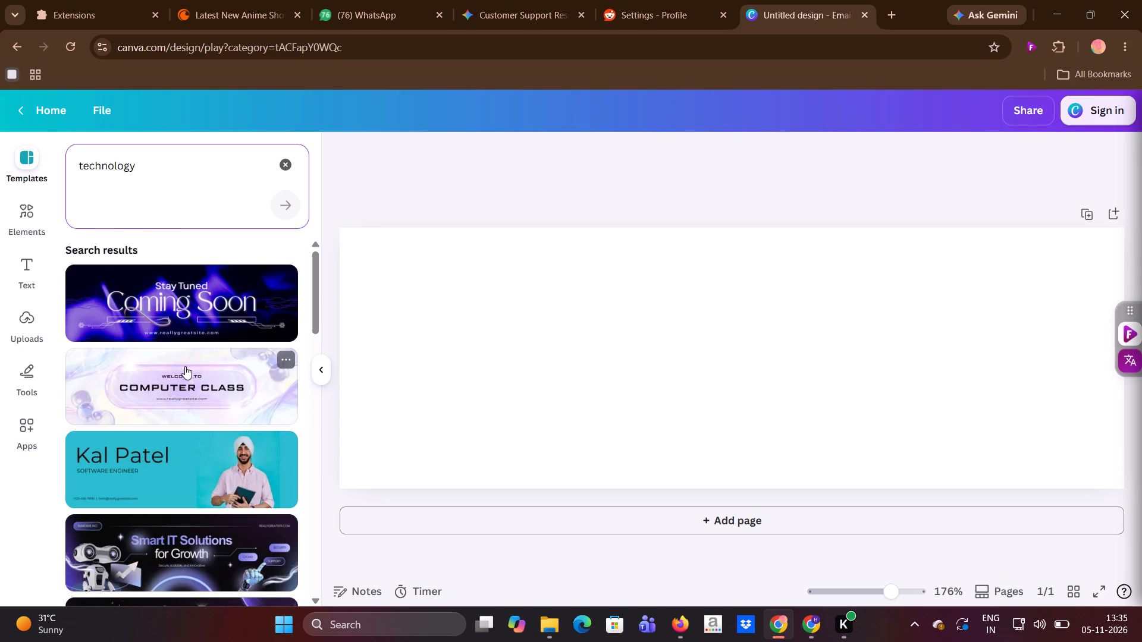
scroll(185, 366, down, 1)
click(192, 291)
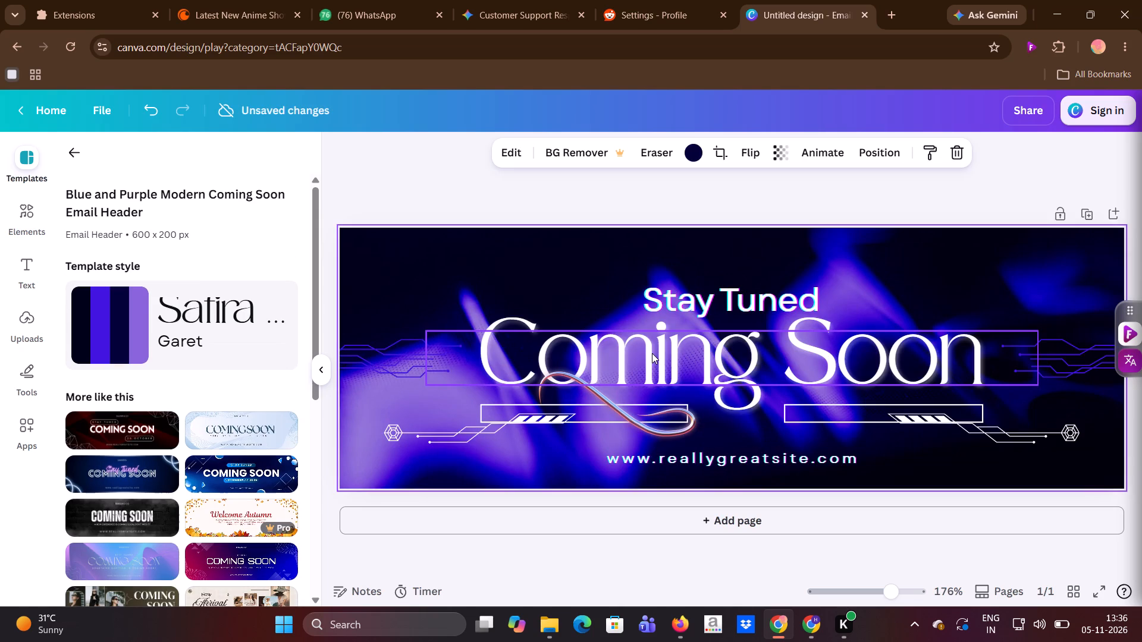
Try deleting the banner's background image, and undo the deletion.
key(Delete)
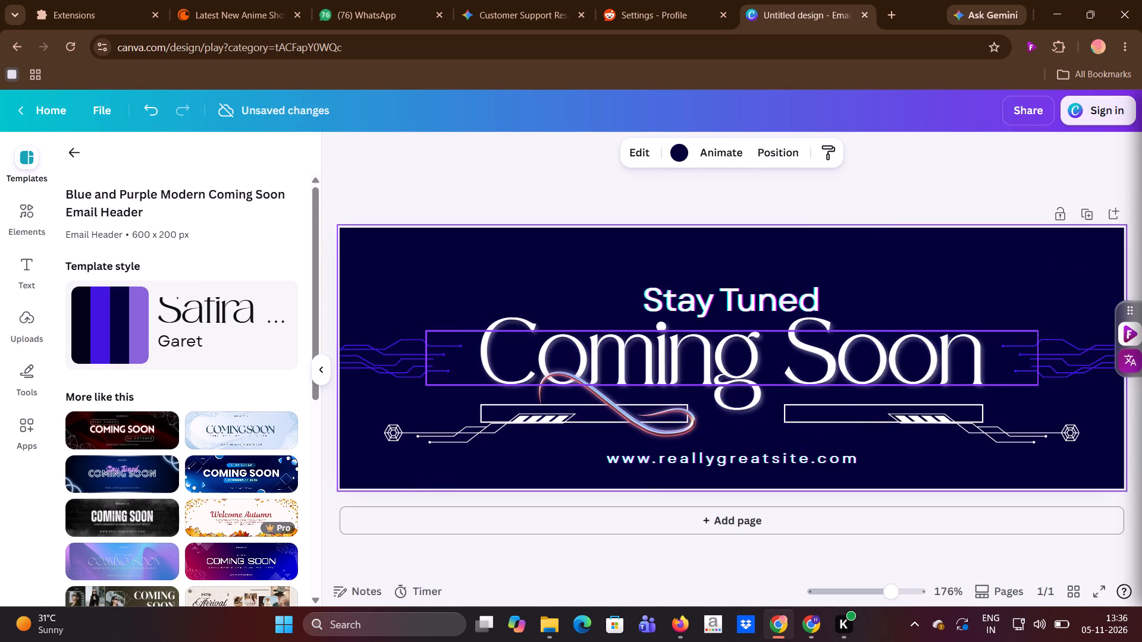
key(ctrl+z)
triple_click(698, 344)
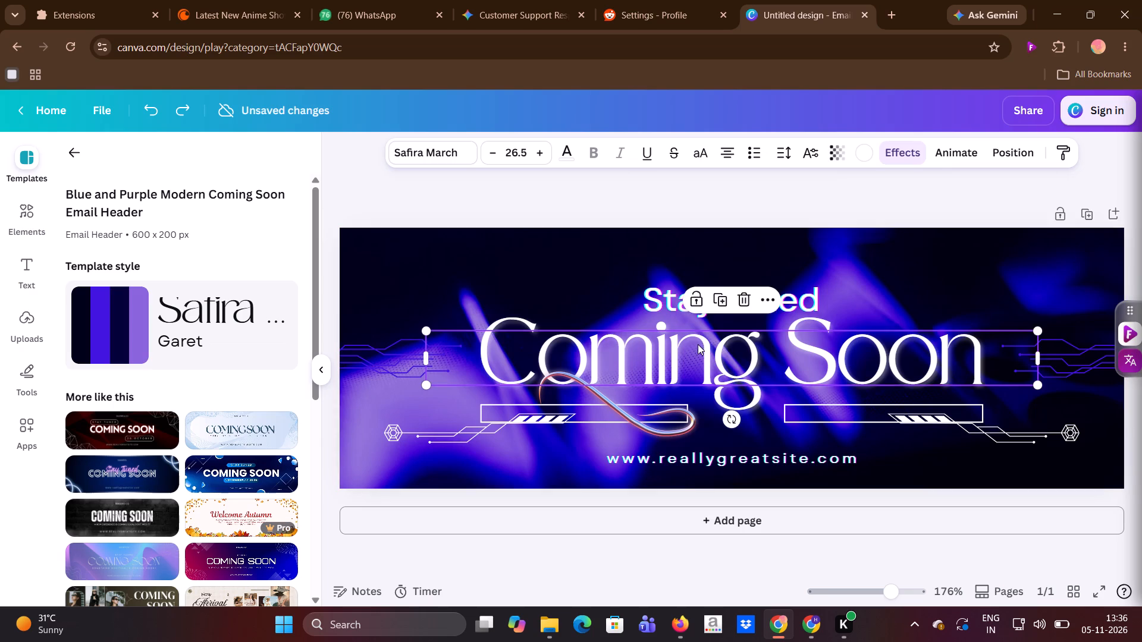
click(698, 344)
key(Delete)
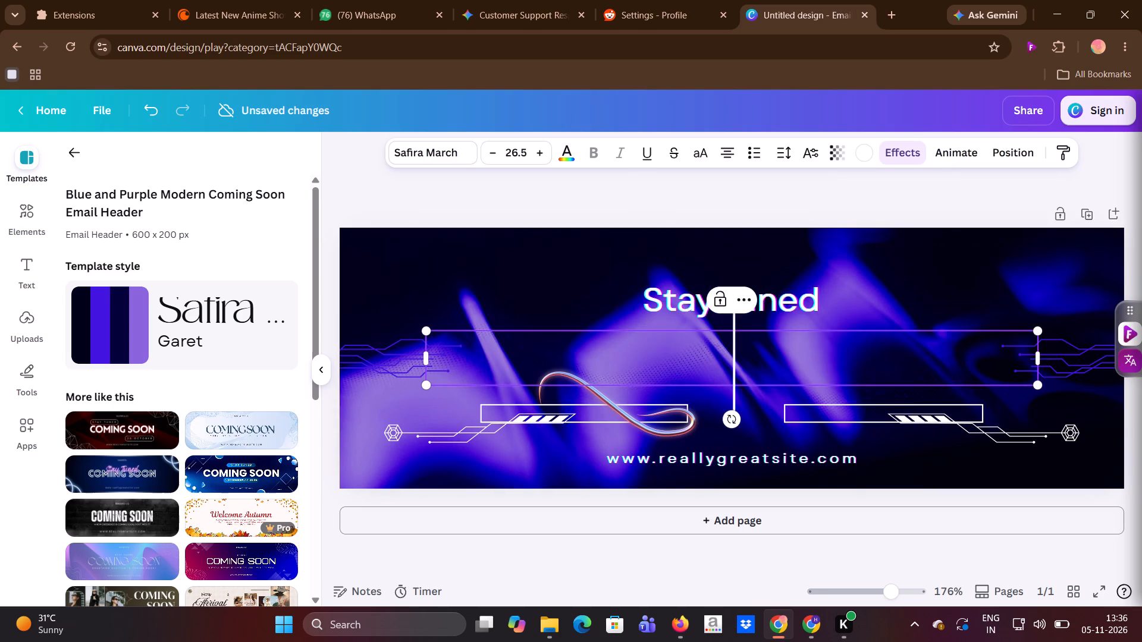
key(BackSpace)
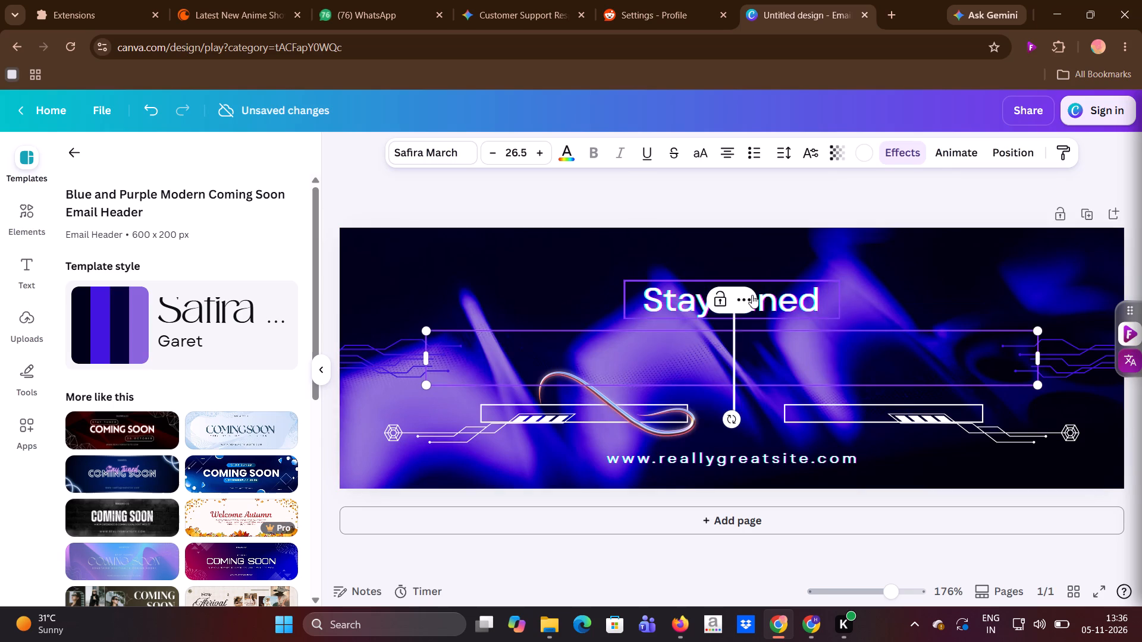
click(742, 300)
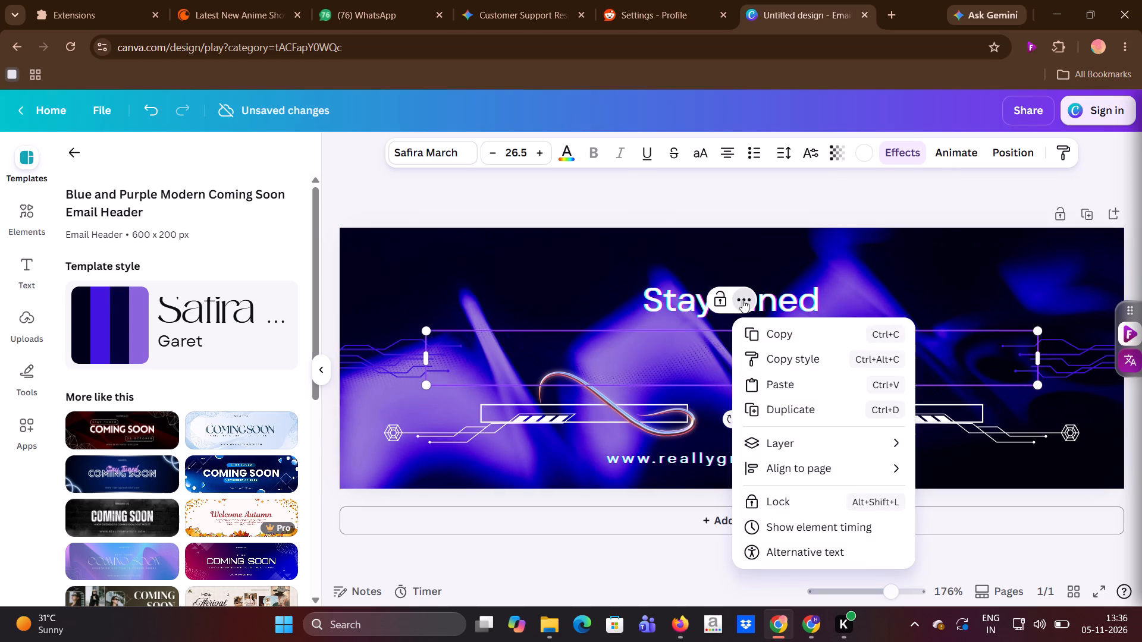
triple_click(780, 289)
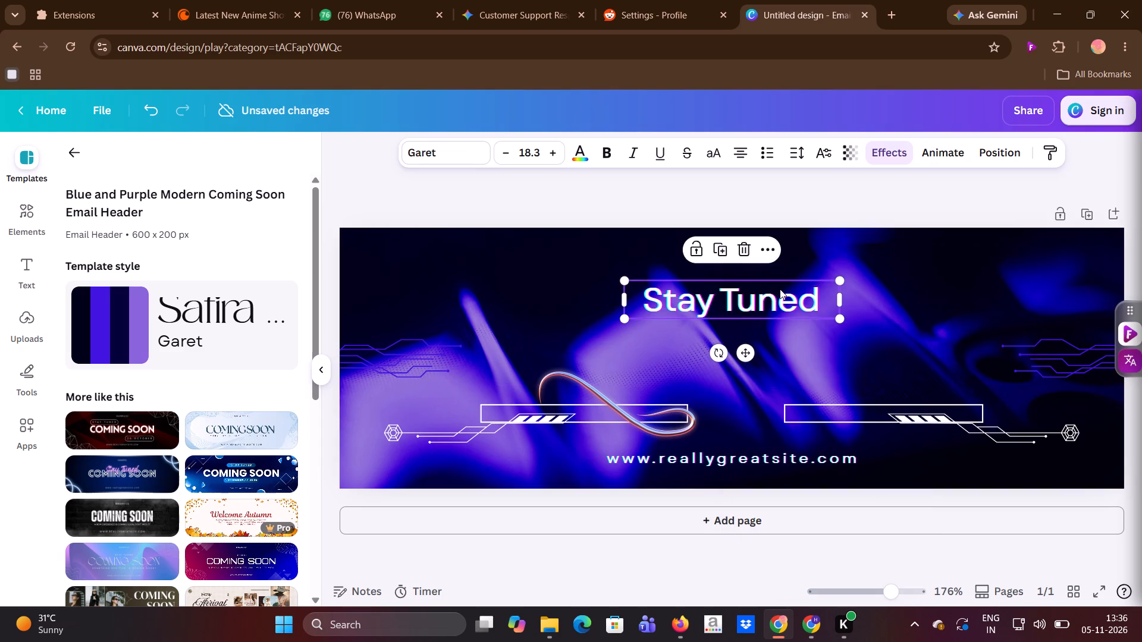
key(BackSpace)
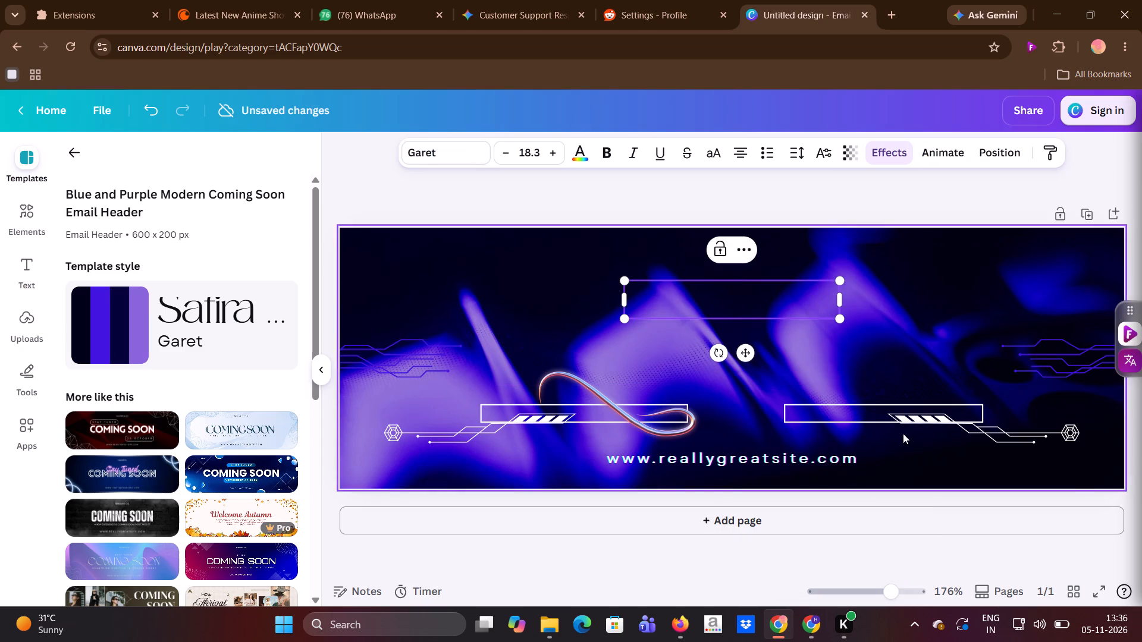
triple_click(727, 458)
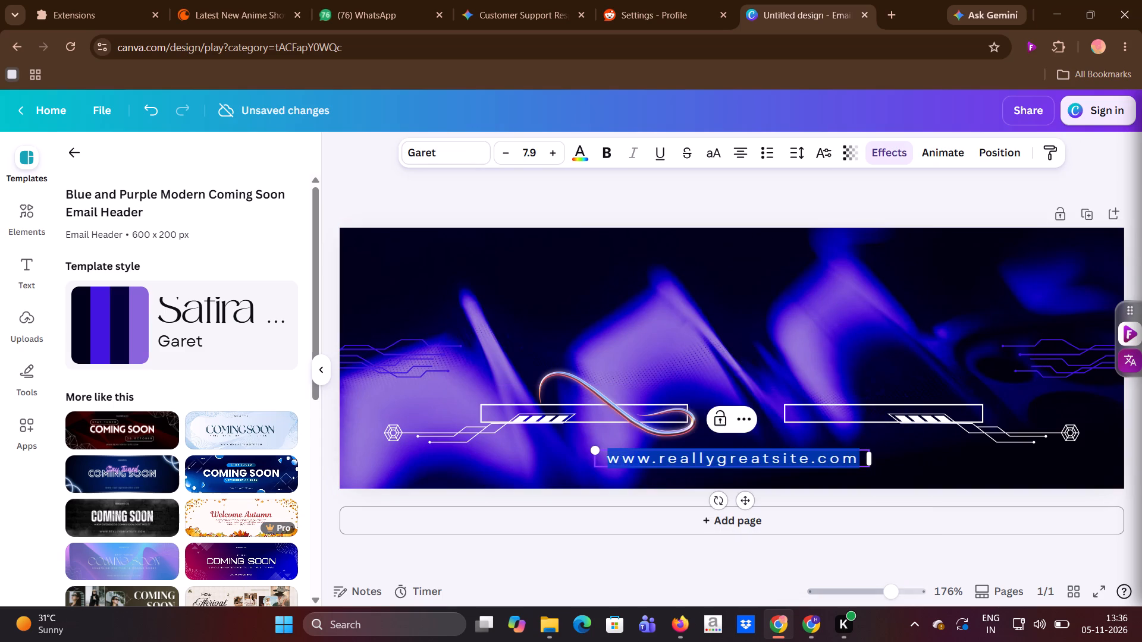
key(BackSpace)
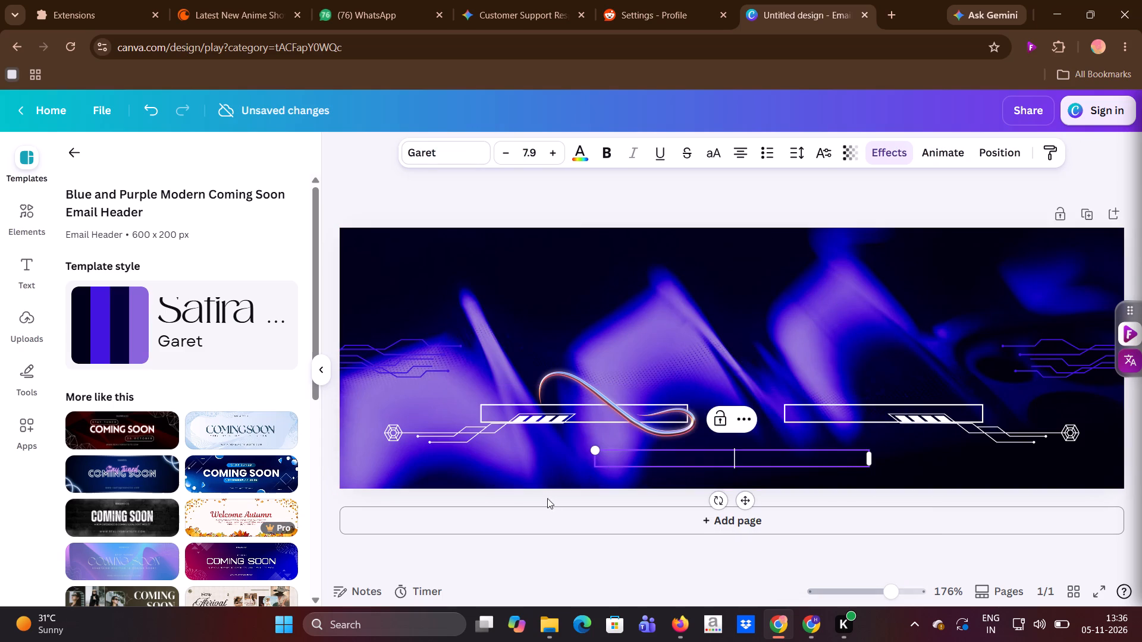
Delete the two empty rectangular outlines from the lower part of the banner.
click(537, 567)
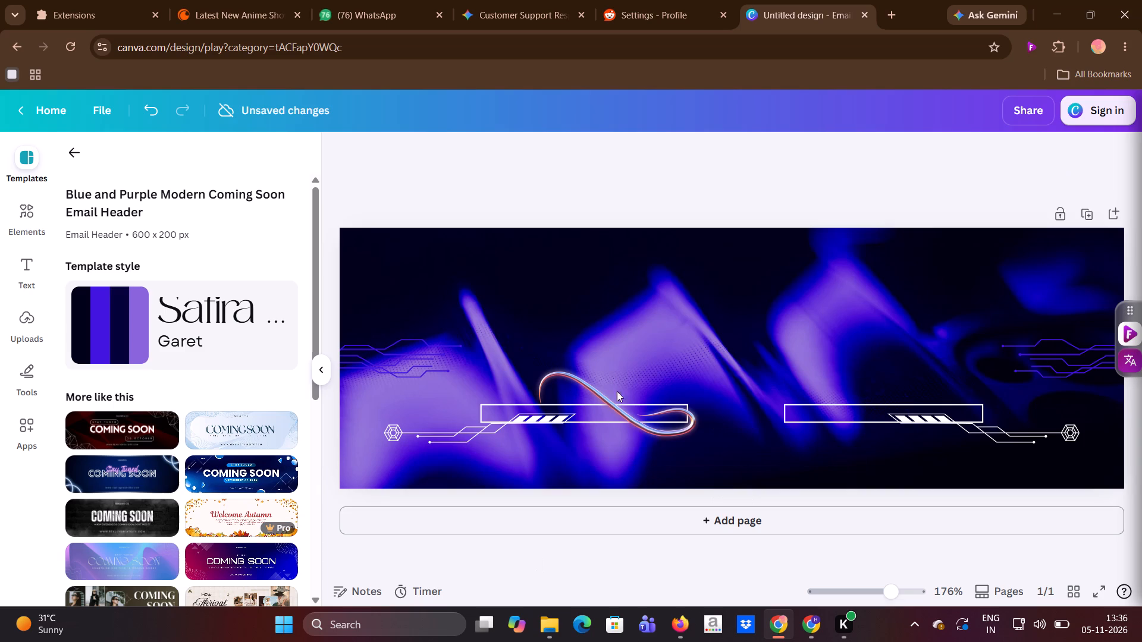
click(508, 410)
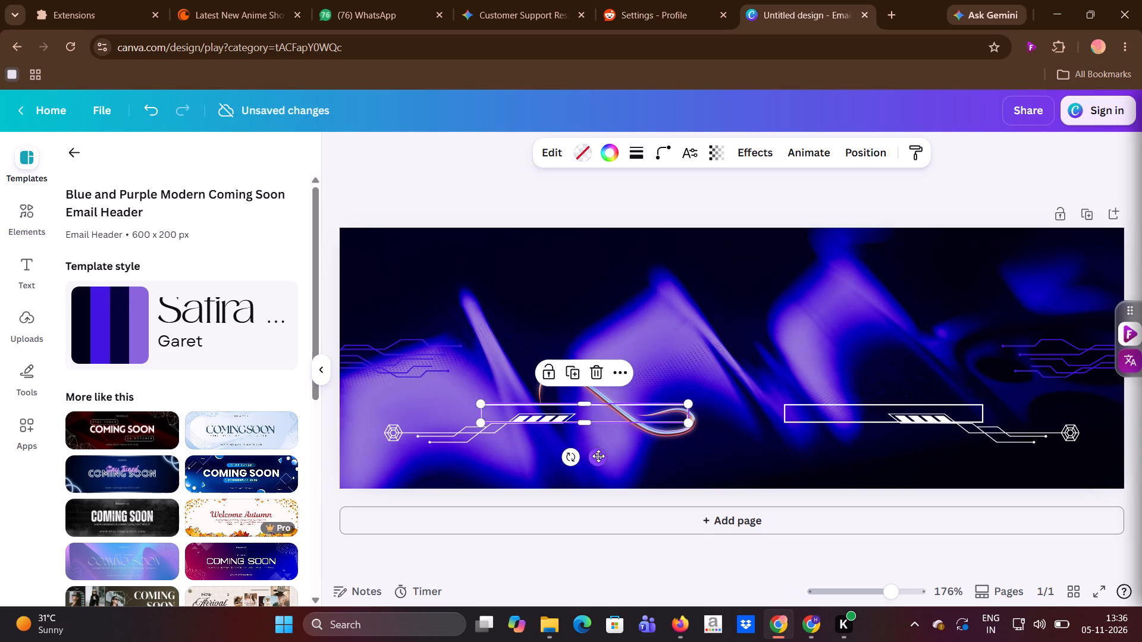
drag(598, 456, 617, 494)
click(613, 412)
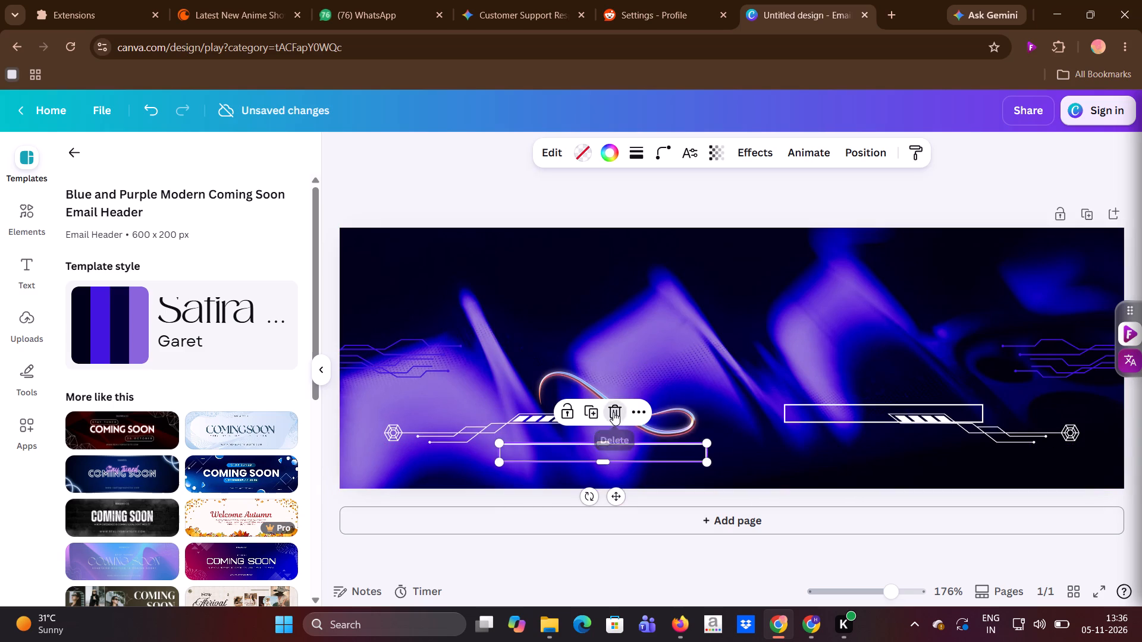
click(808, 413)
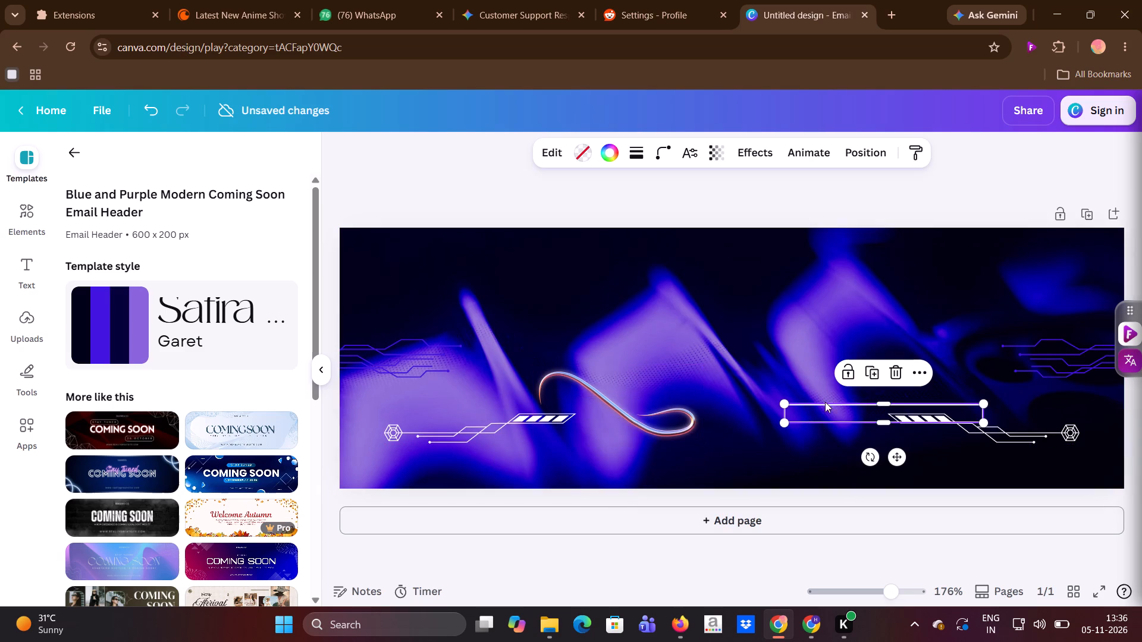
click(891, 370)
click(768, 323)
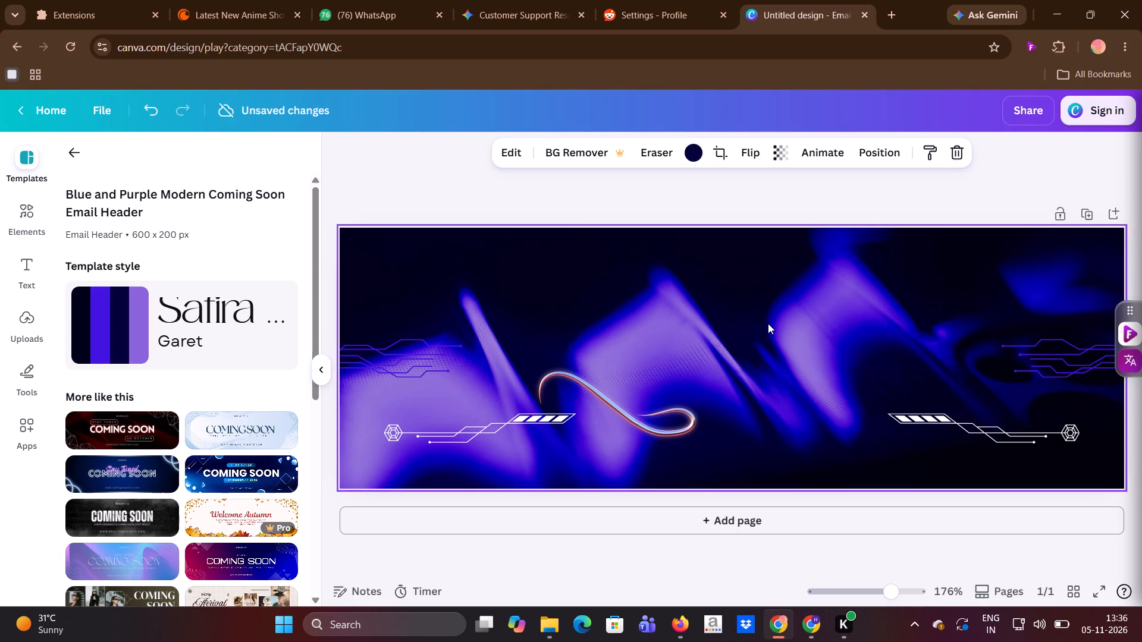
click(768, 323)
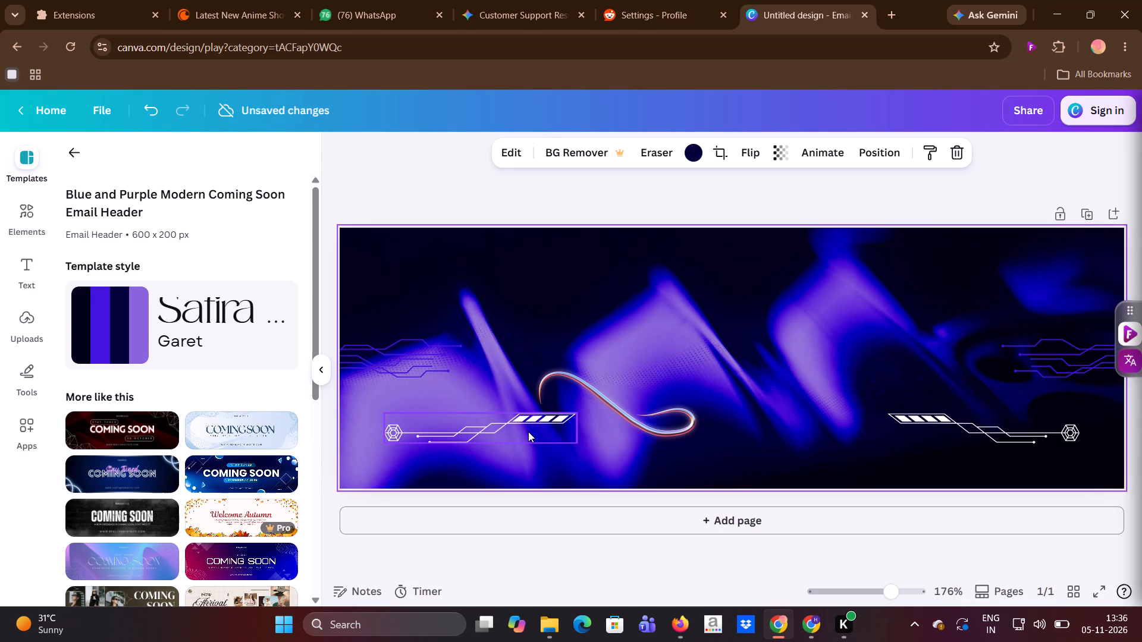
click(528, 432)
drag(528, 432, 520, 440)
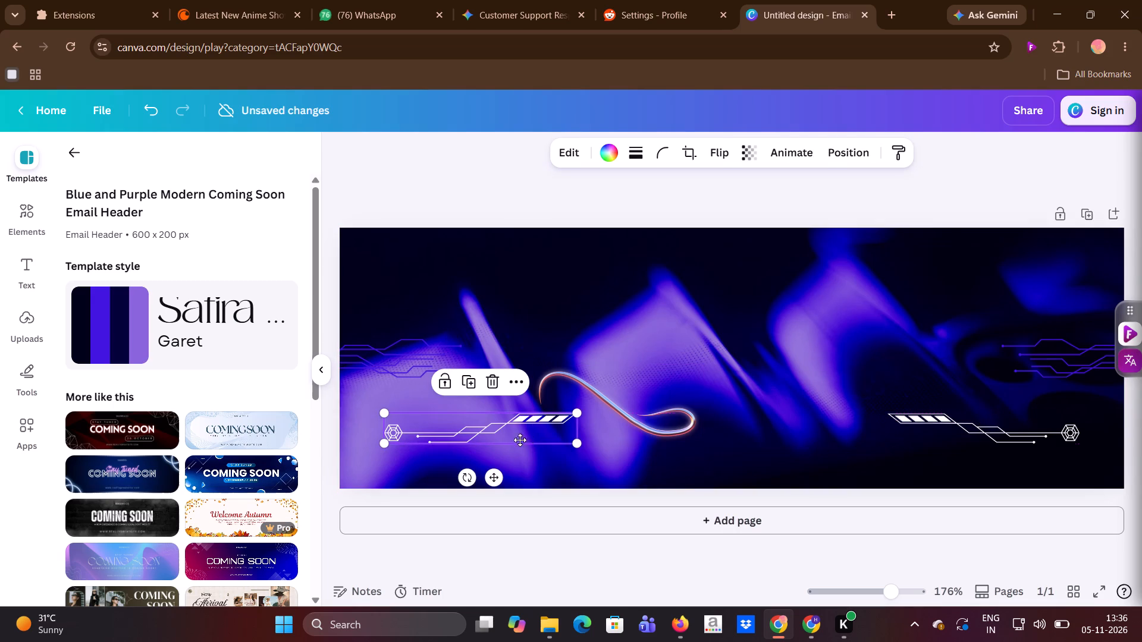
drag(520, 440, 502, 454)
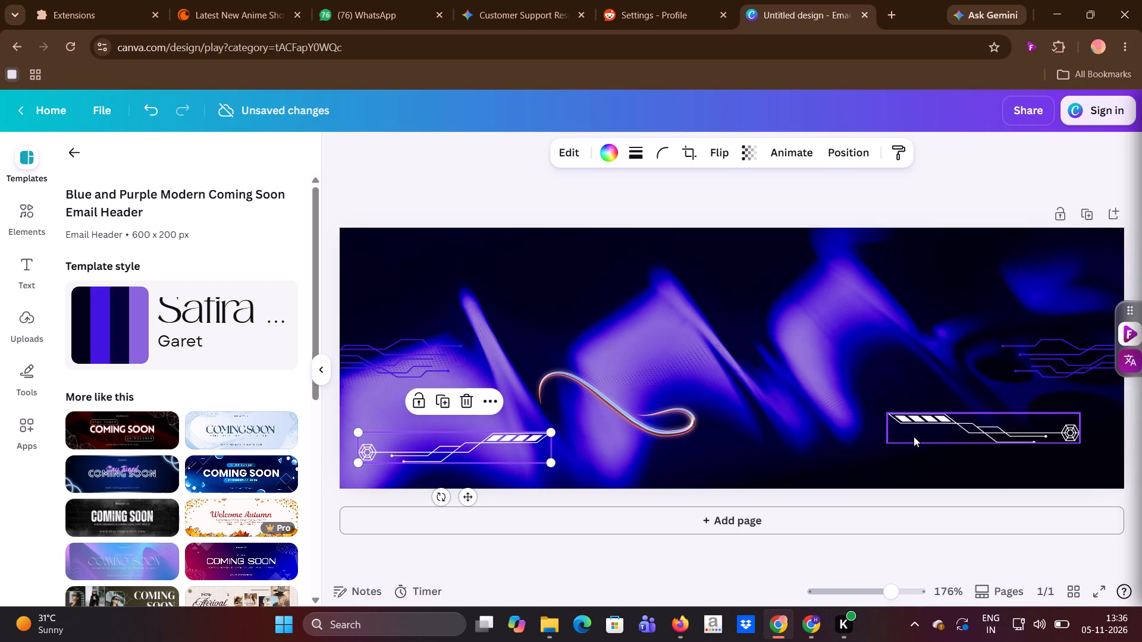
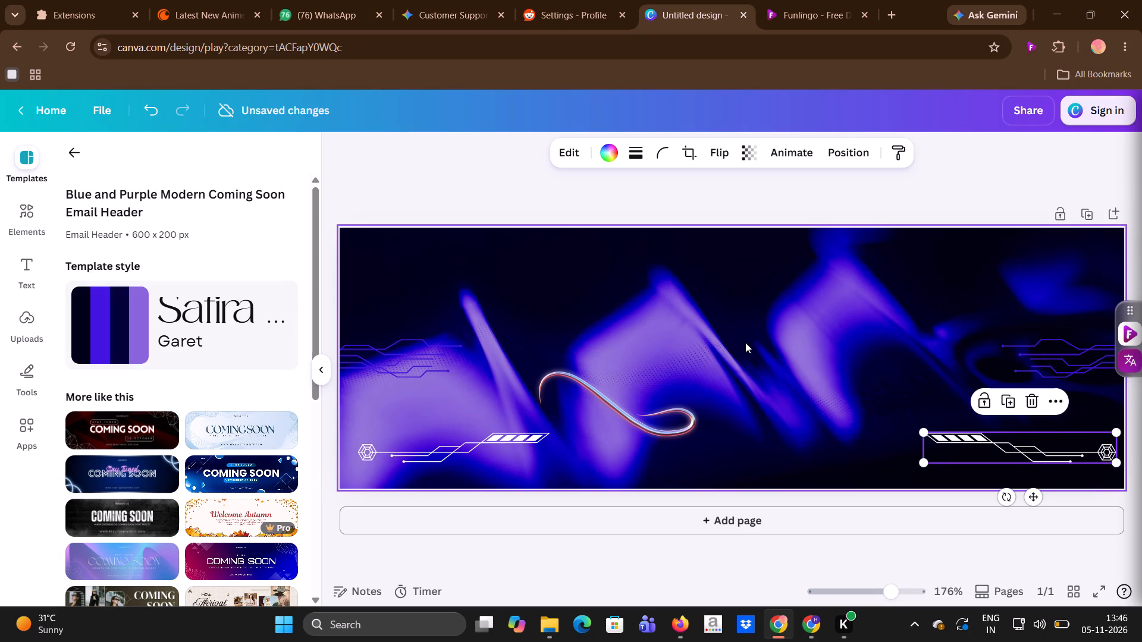
click(733, 316)
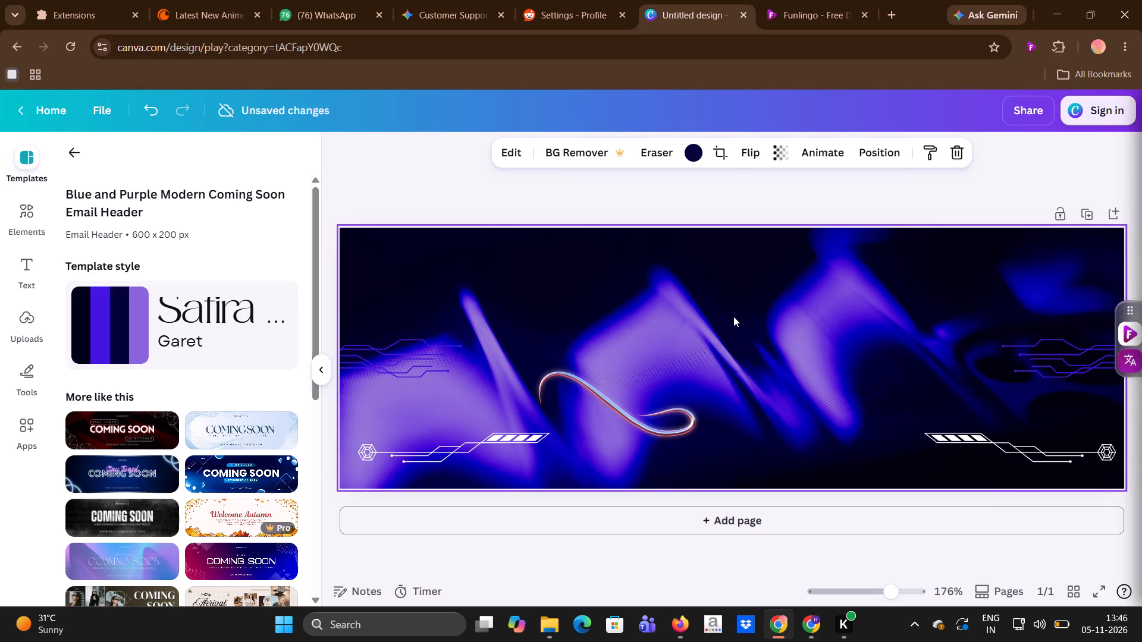
click(226, 320)
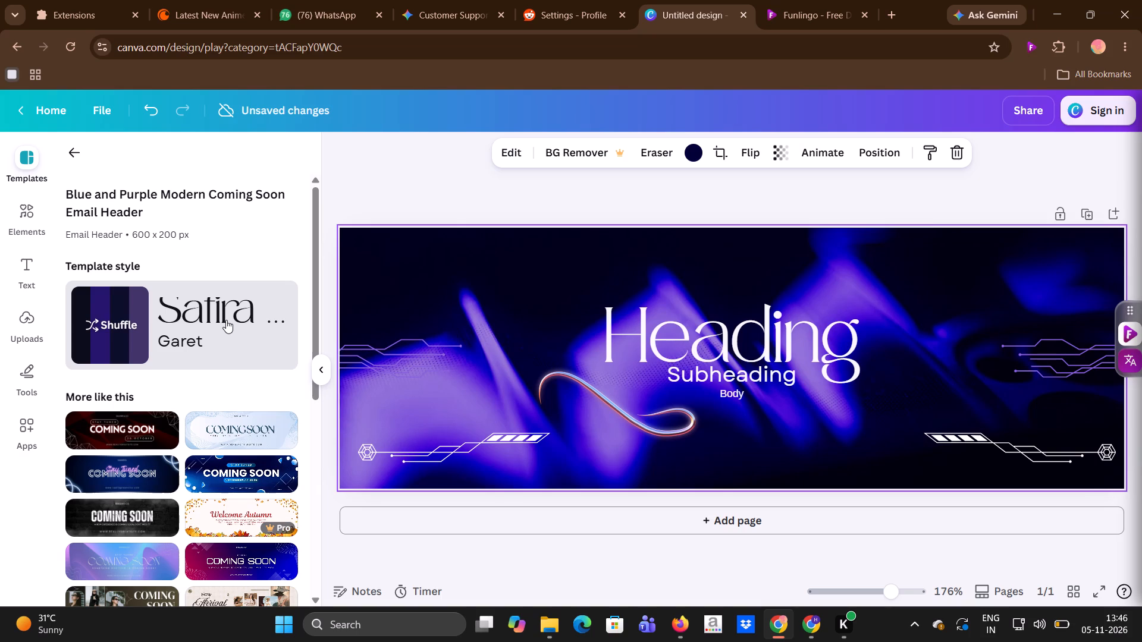
click(226, 320)
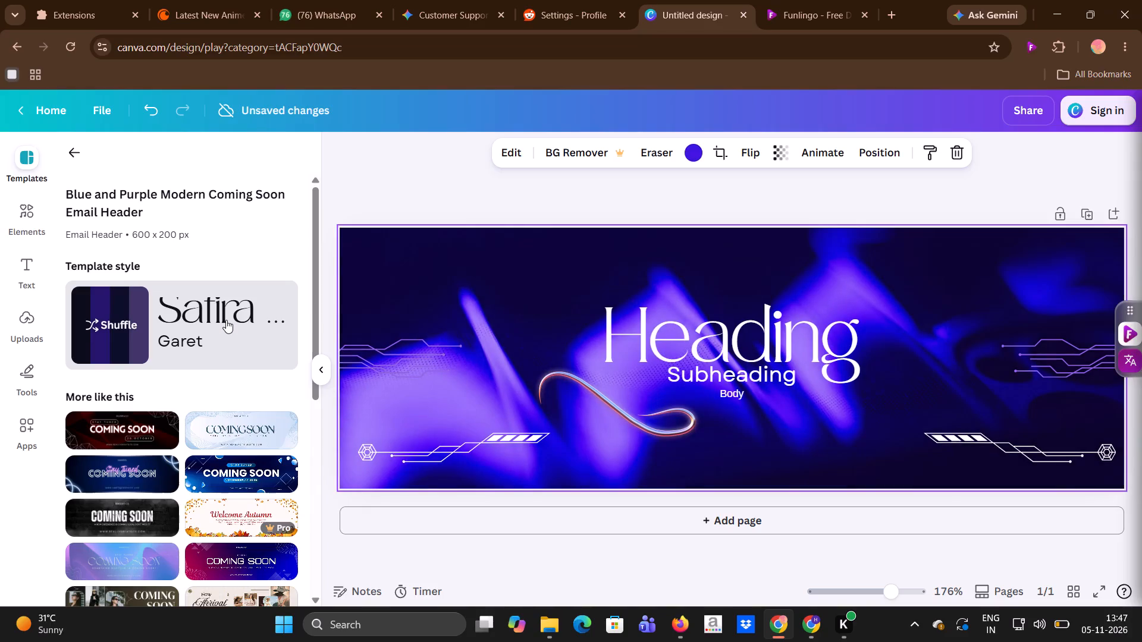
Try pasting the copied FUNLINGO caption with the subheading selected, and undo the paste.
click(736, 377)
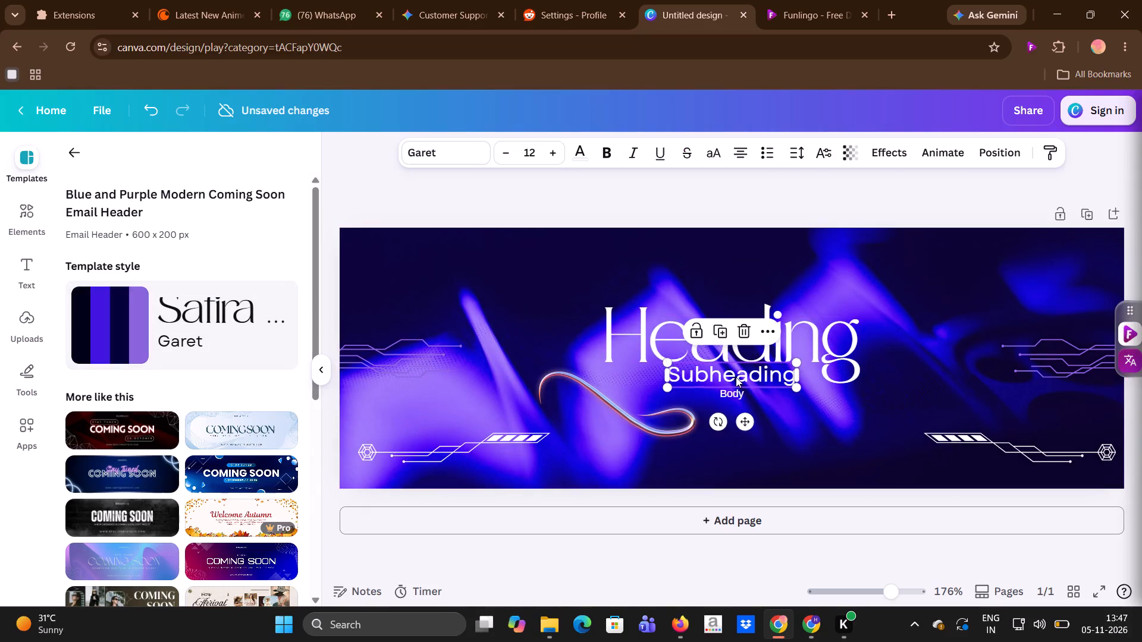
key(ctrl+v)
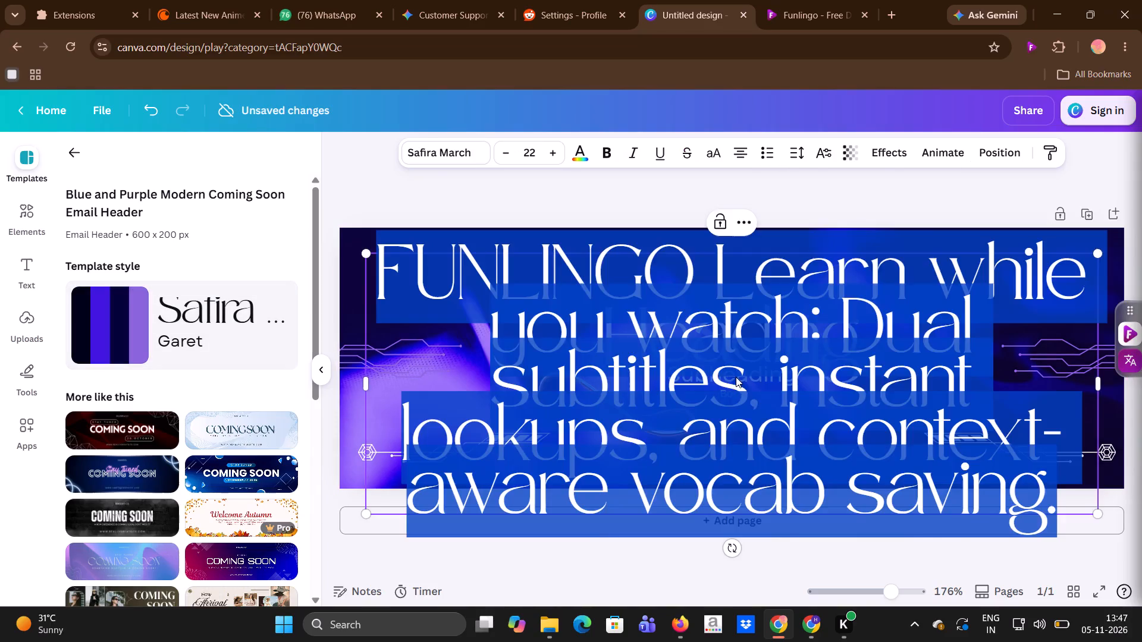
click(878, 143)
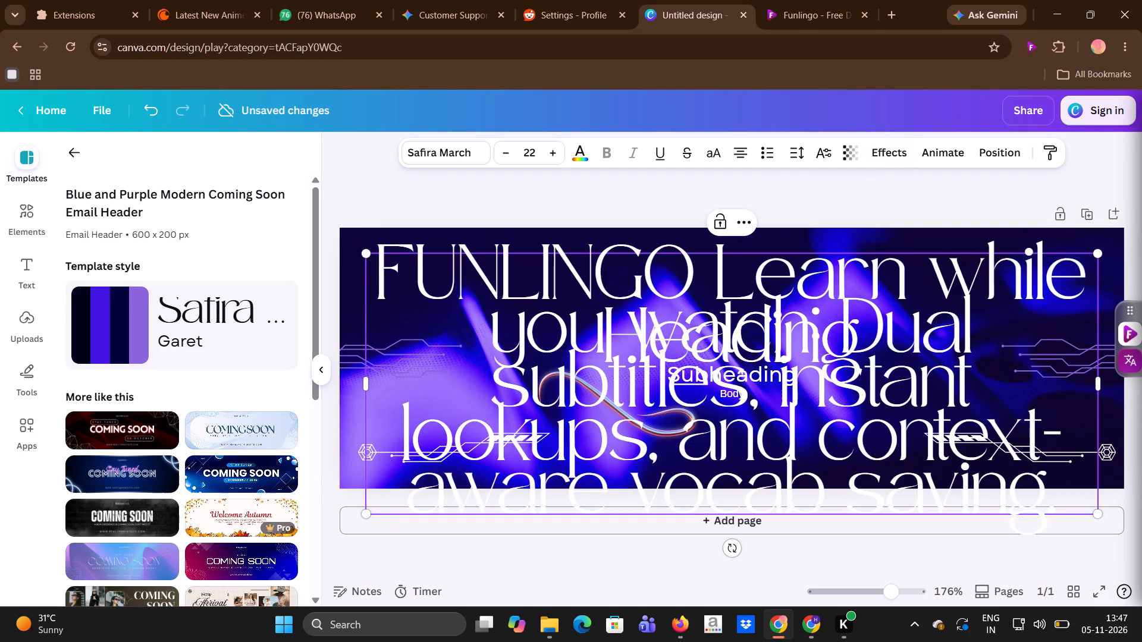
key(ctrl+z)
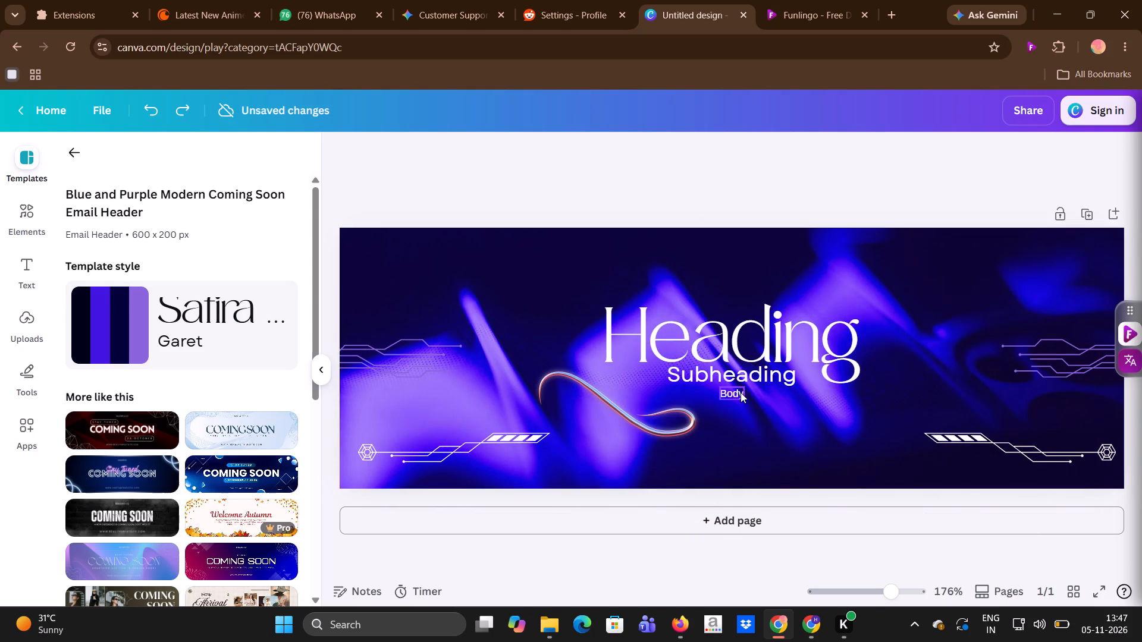
Replace the small Body text with the copied FUNLINGO caption and move it to the banner's upper right area.
triple_click(741, 392)
key(ctrl+v)
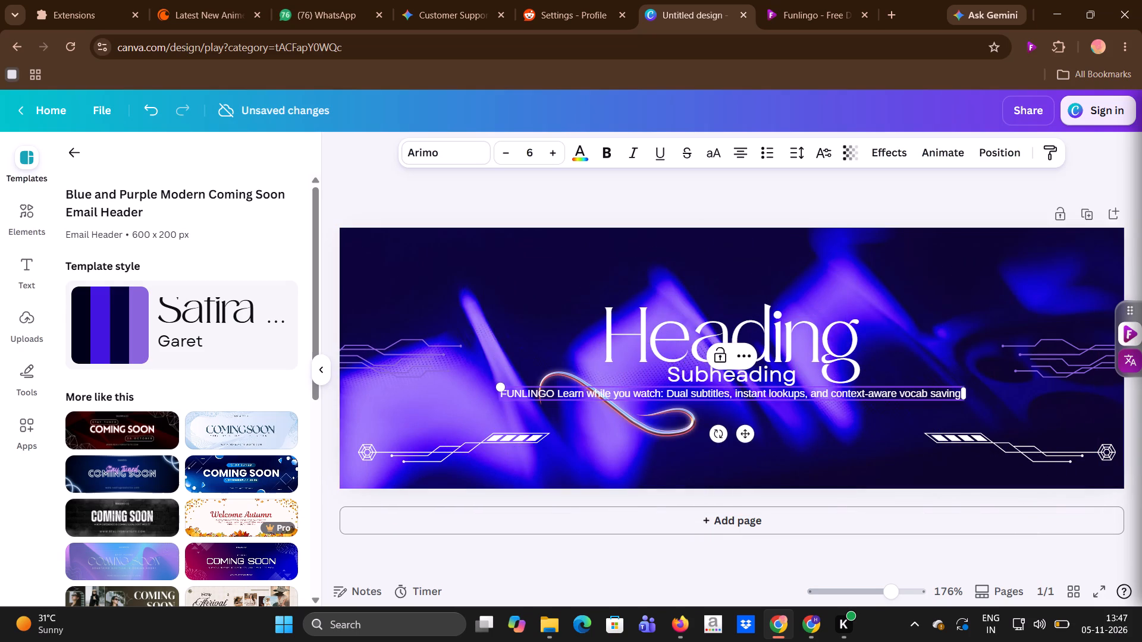
drag(745, 435, 870, 287)
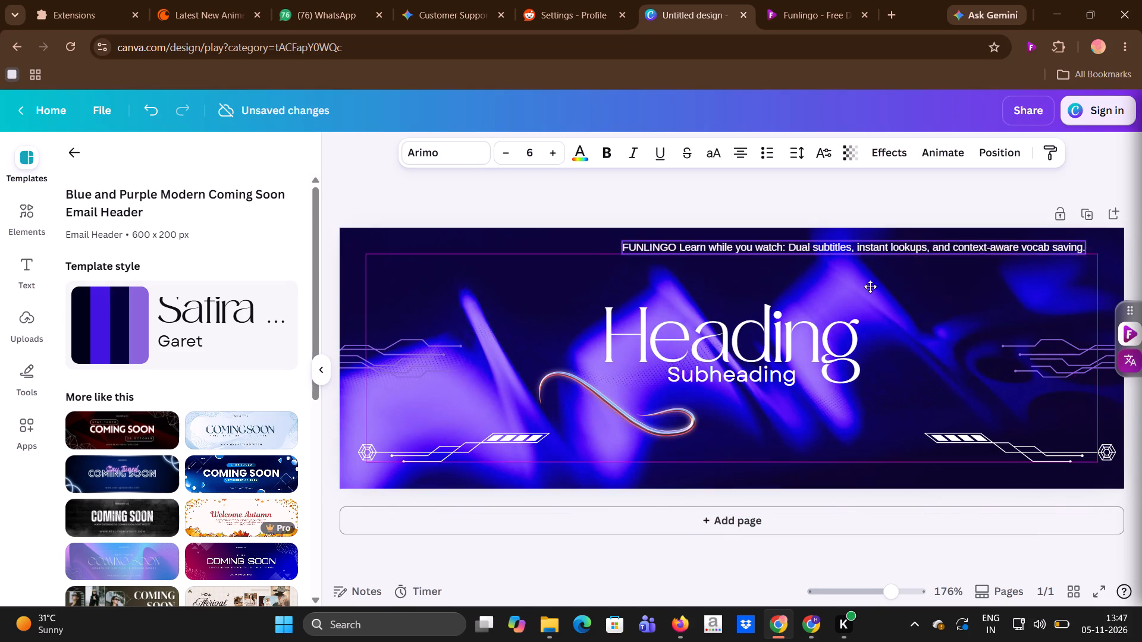
drag(870, 287, 879, 284)
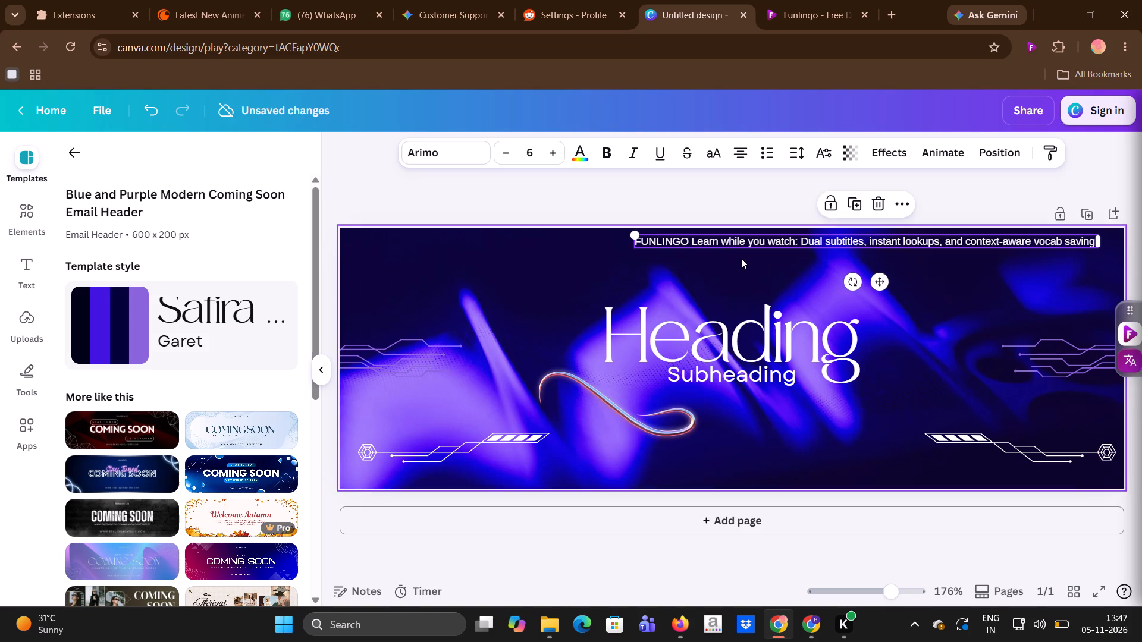
Put FUNLINGO on its own line above the rest of the caption and left-align the text.
click(697, 241)
click(690, 241)
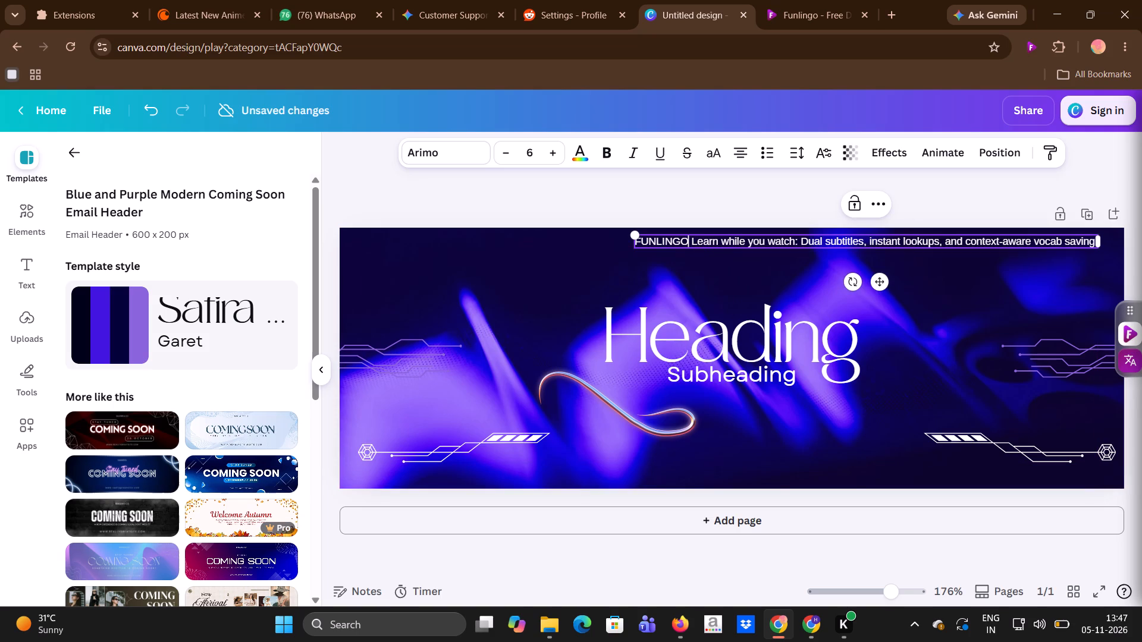
key(Return)
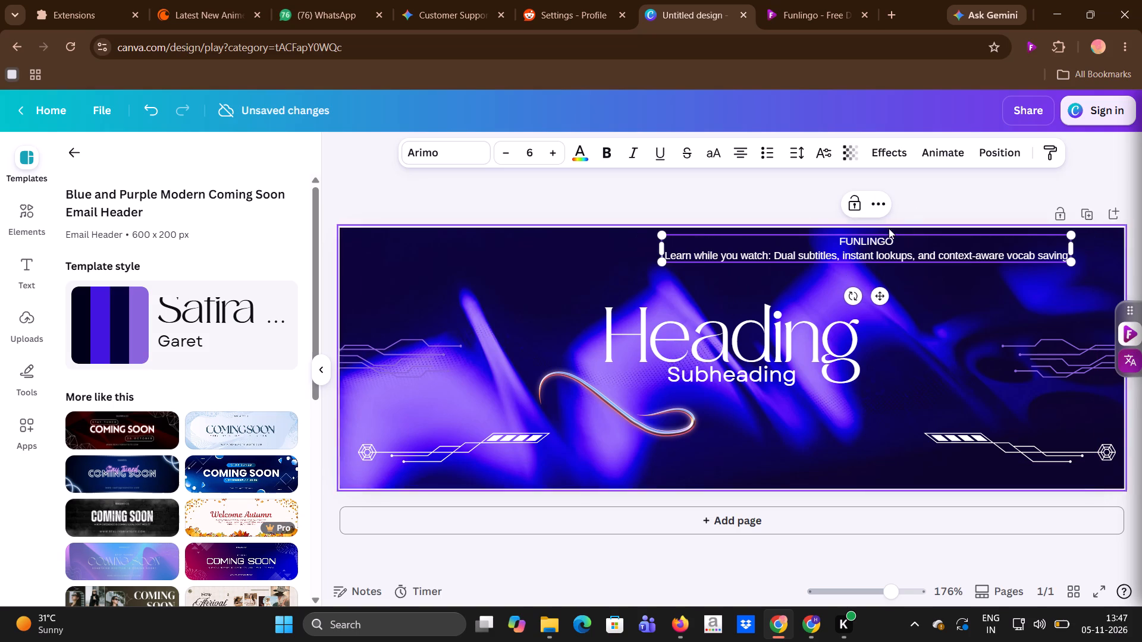
triple_click(873, 240)
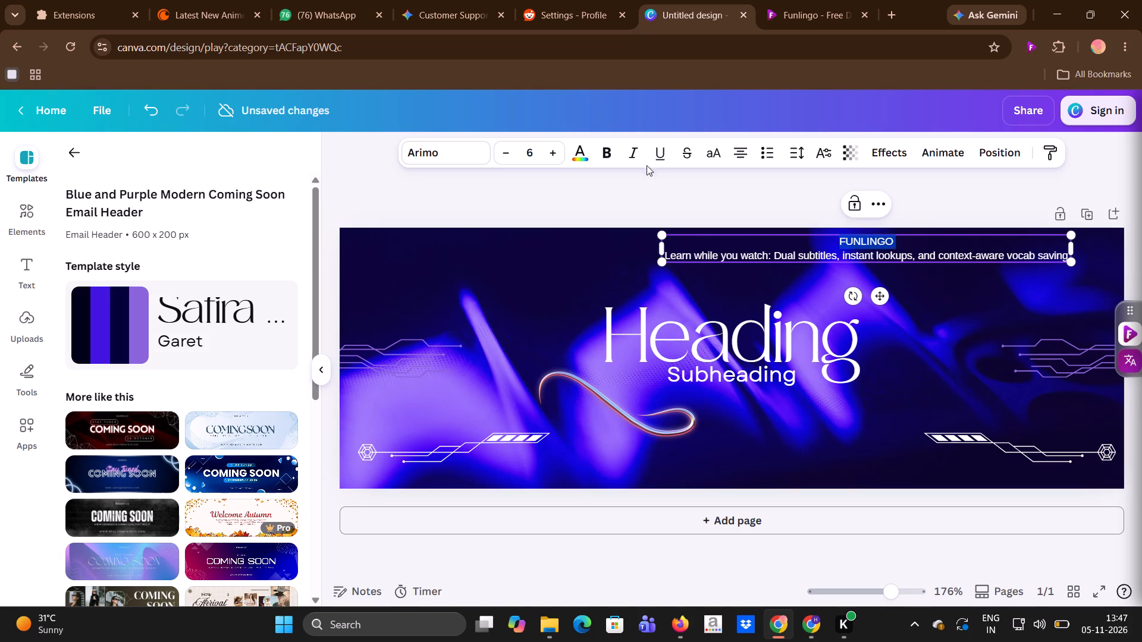
click(746, 155)
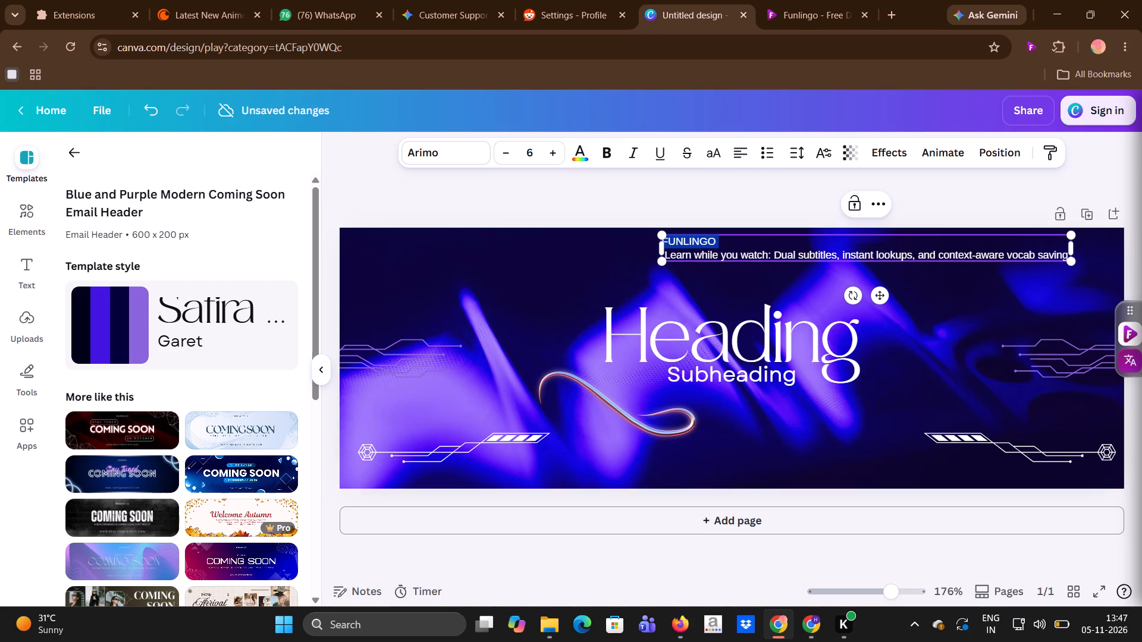
Delete the Heading and Subheading placeholder texts from the middle of the banner.
click(797, 347)
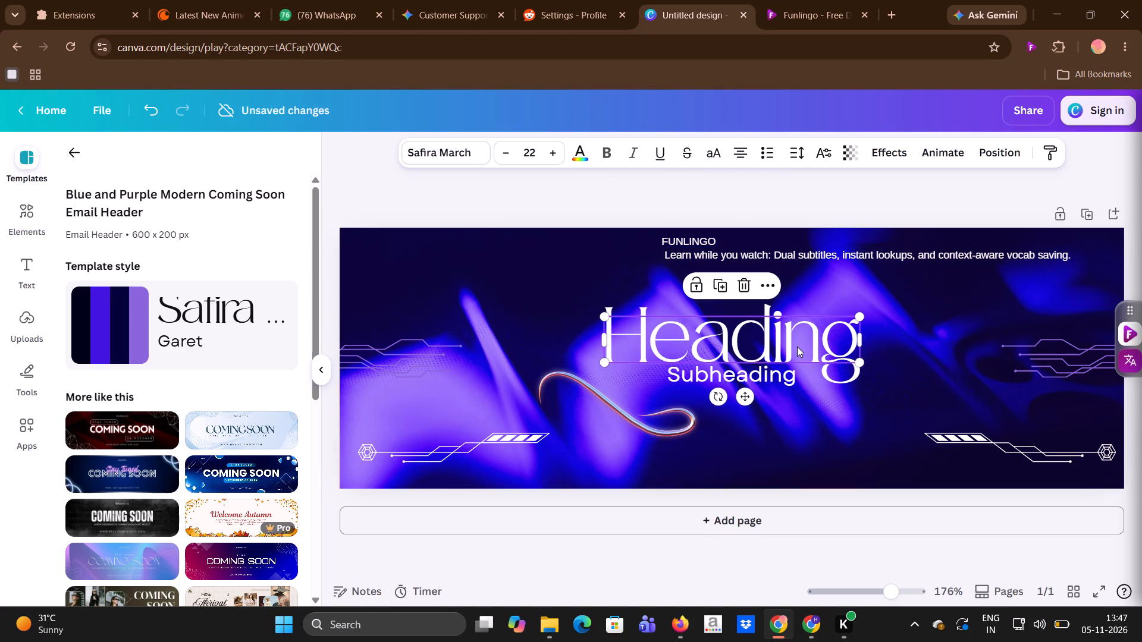
key(Delete)
click(757, 376)
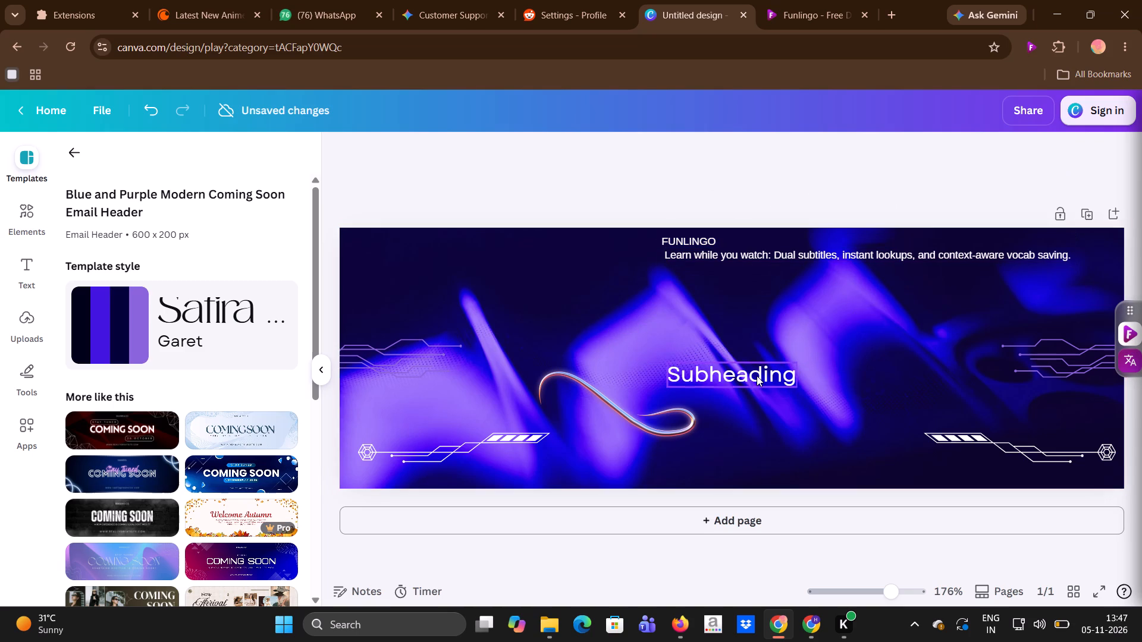
key(Delete)
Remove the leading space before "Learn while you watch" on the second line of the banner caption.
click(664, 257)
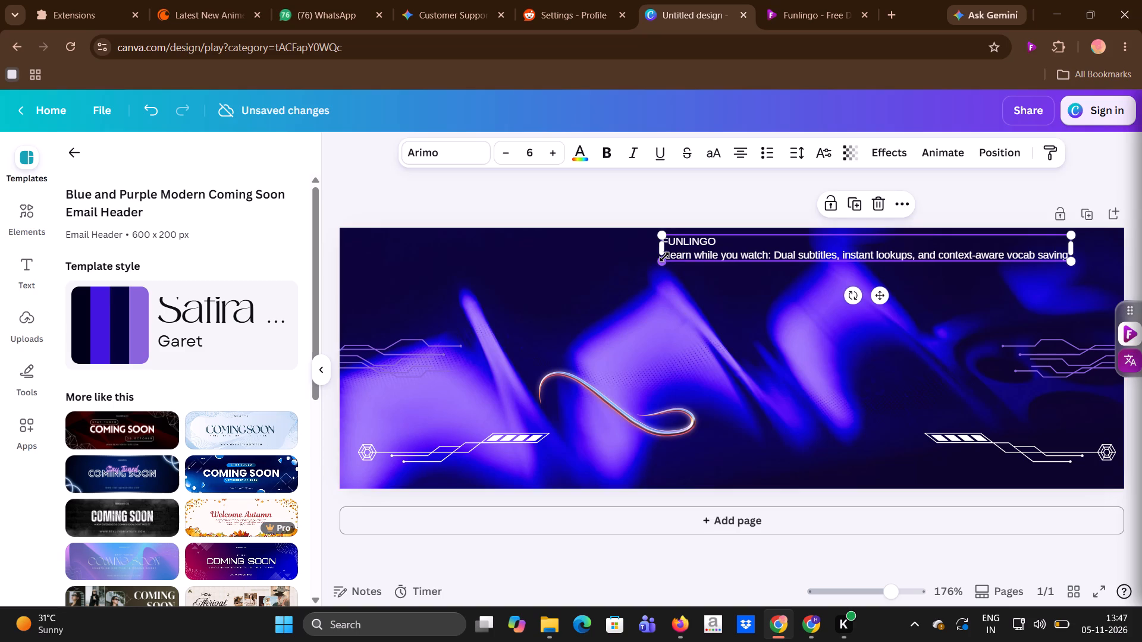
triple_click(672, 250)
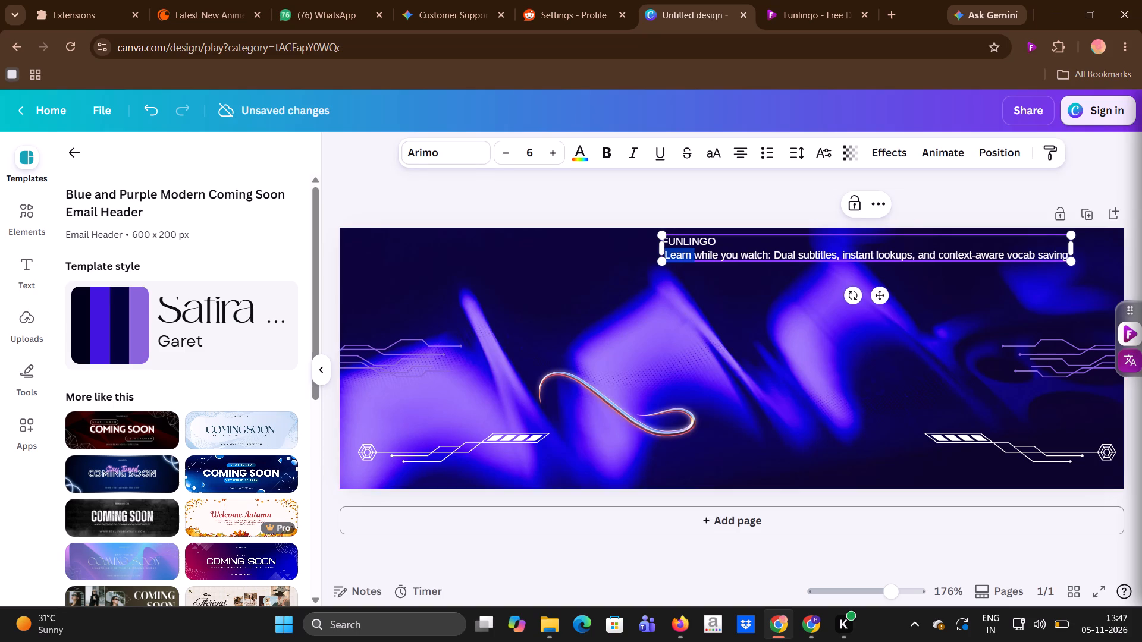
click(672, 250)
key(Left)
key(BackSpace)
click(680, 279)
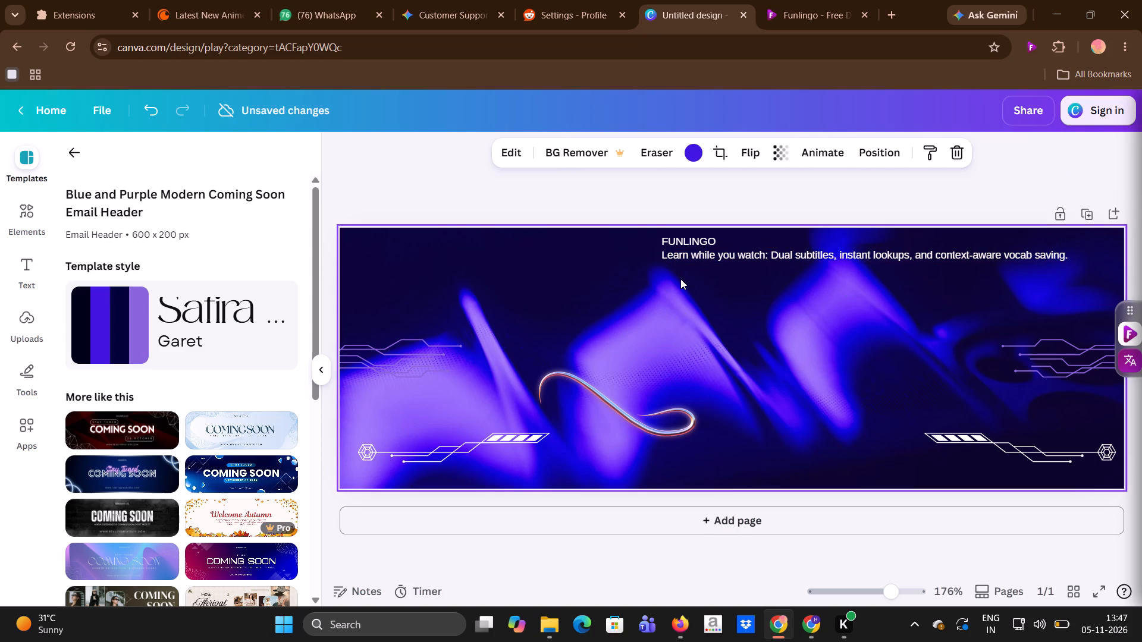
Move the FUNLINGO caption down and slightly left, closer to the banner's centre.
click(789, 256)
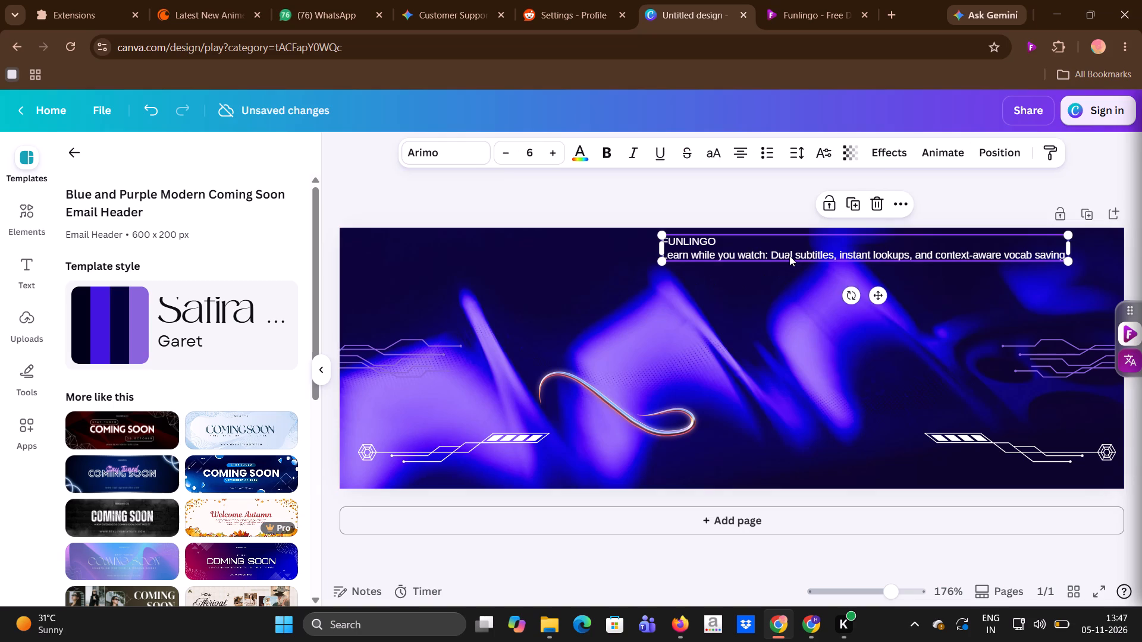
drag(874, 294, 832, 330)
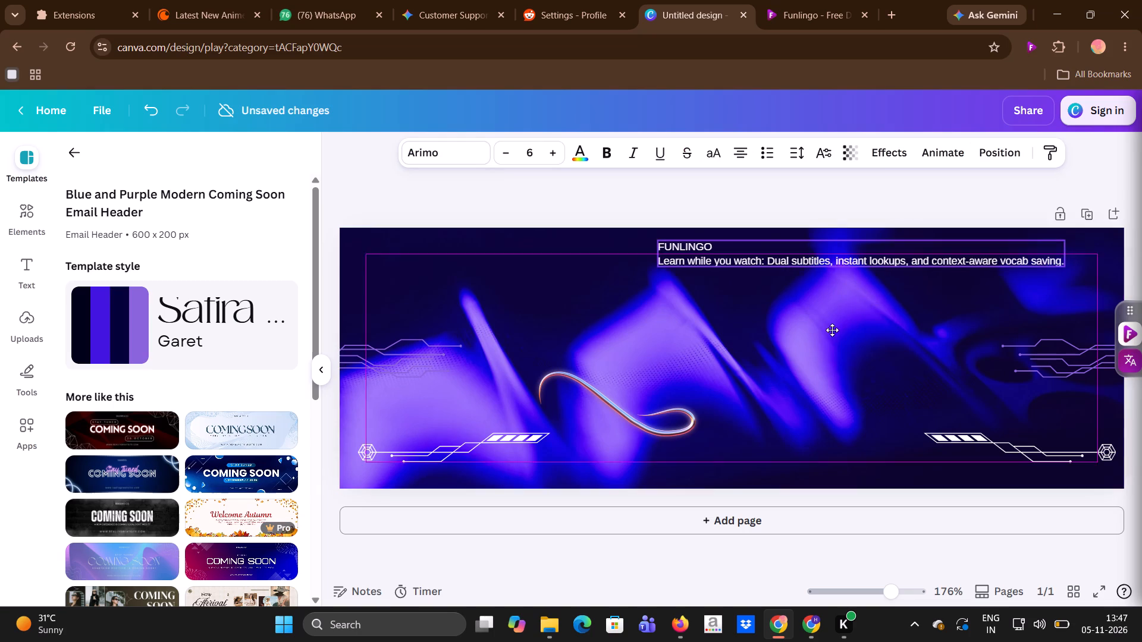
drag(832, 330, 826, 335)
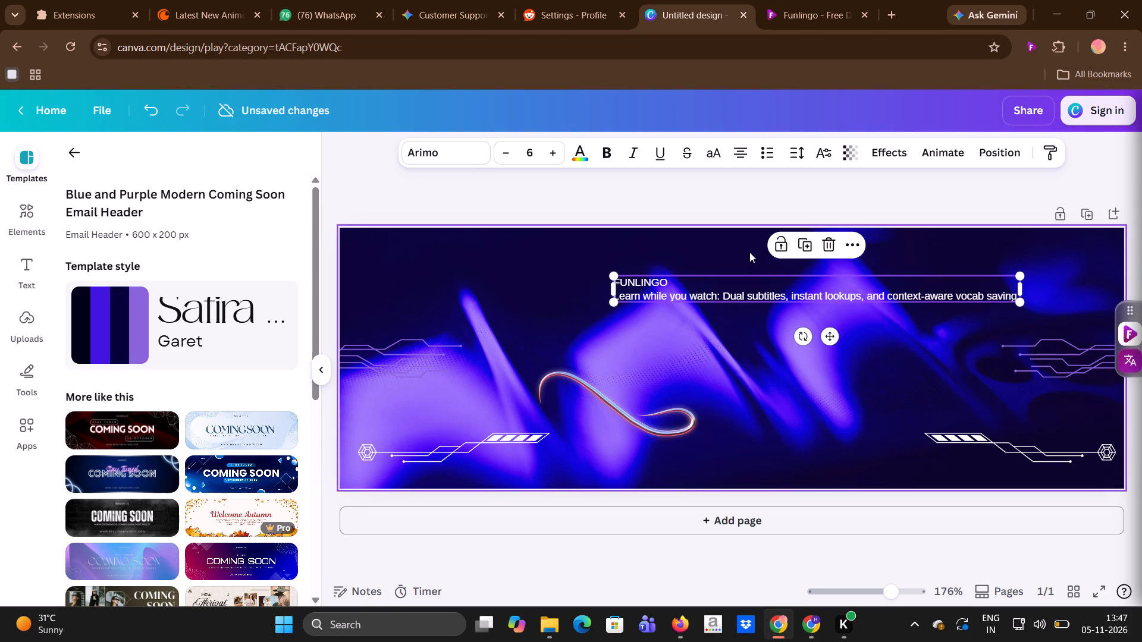
Delete the FUNLINGO caption text box from the banner.
click(829, 247)
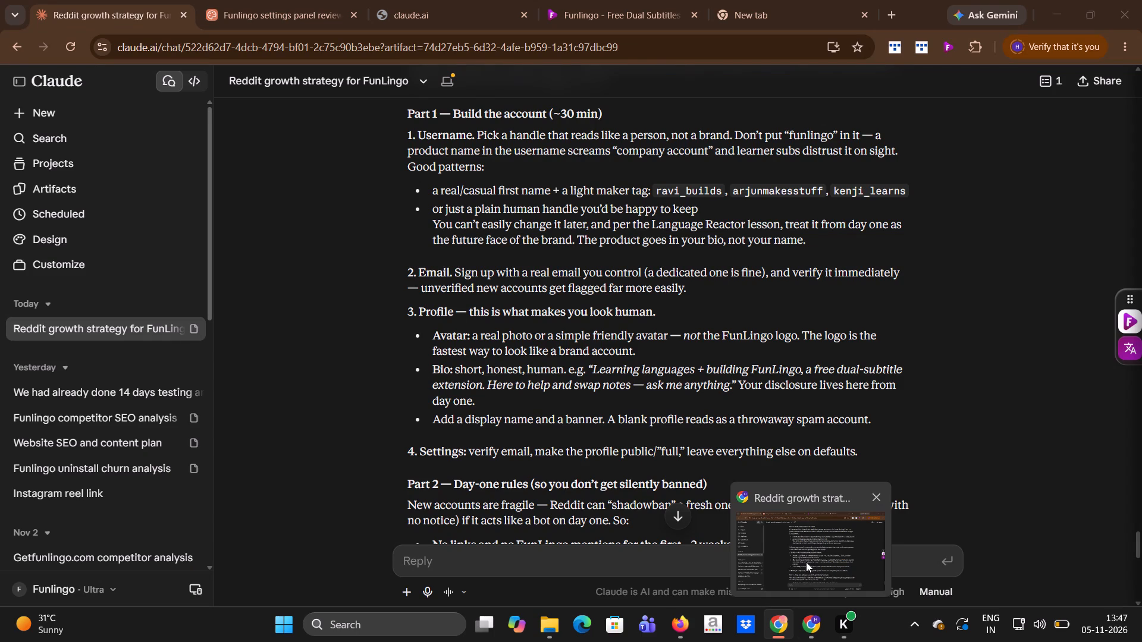
click(802, 635)
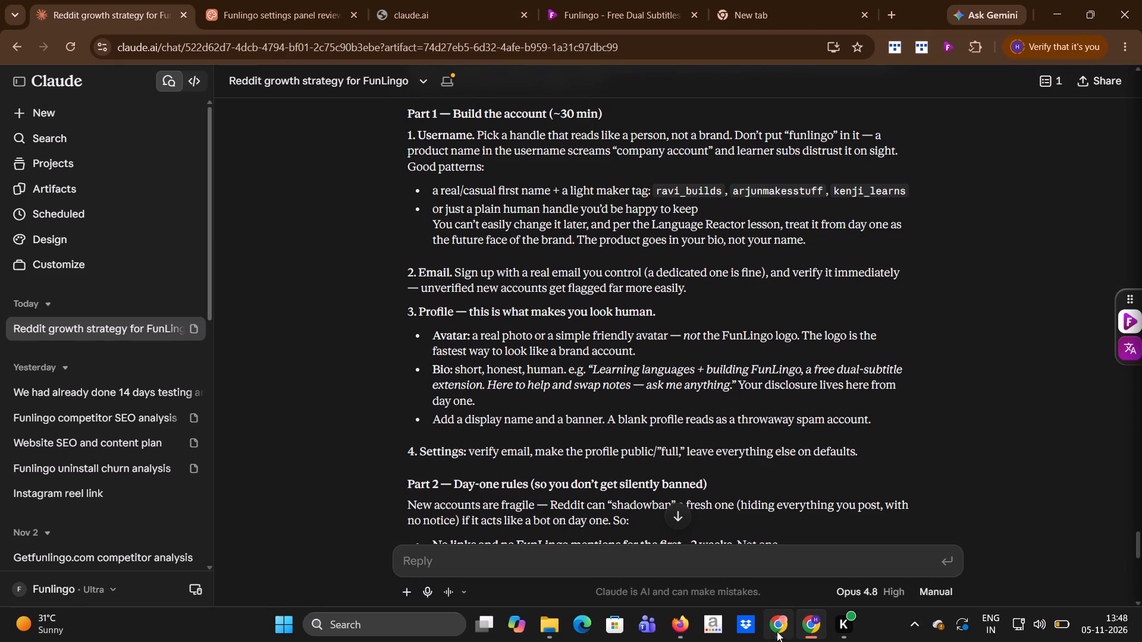
click(777, 631)
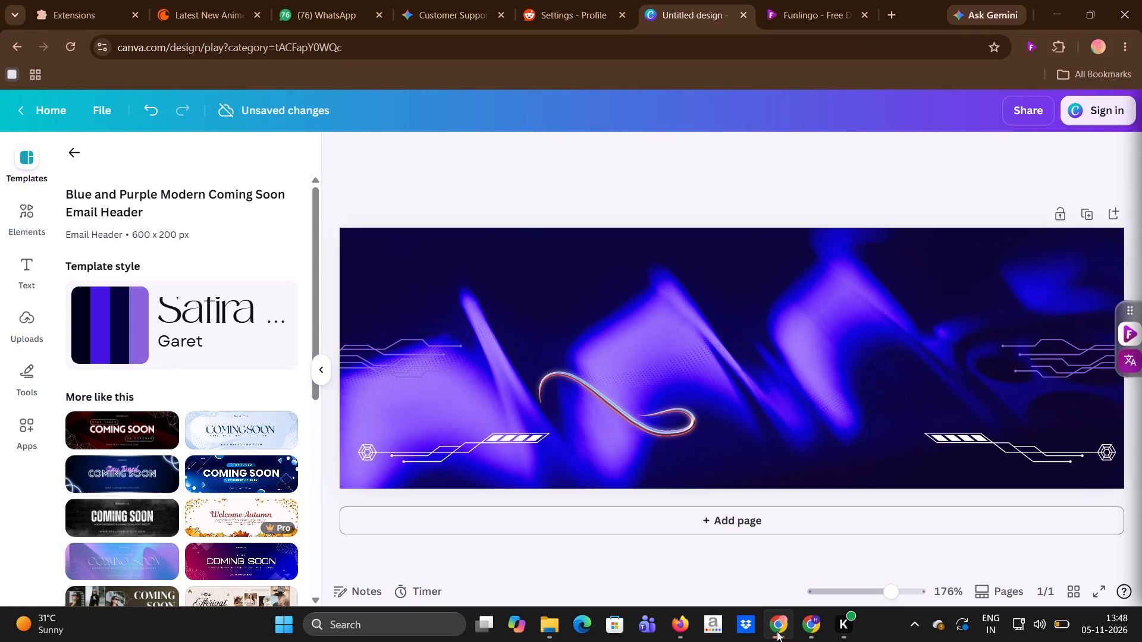
key(Print)
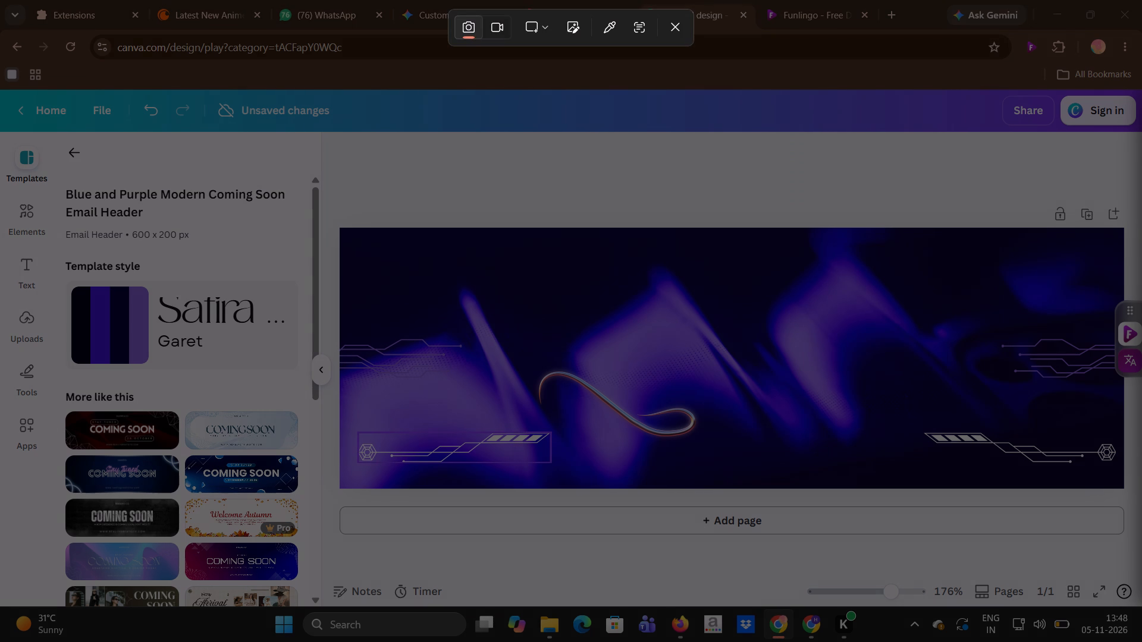
drag(340, 226, 1025, 497)
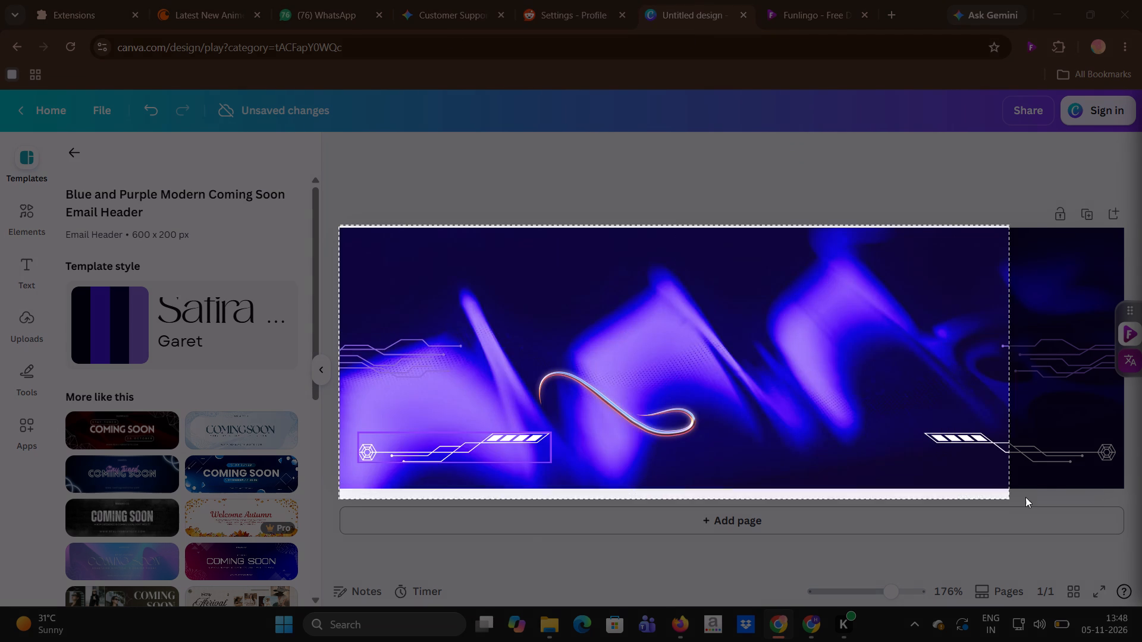
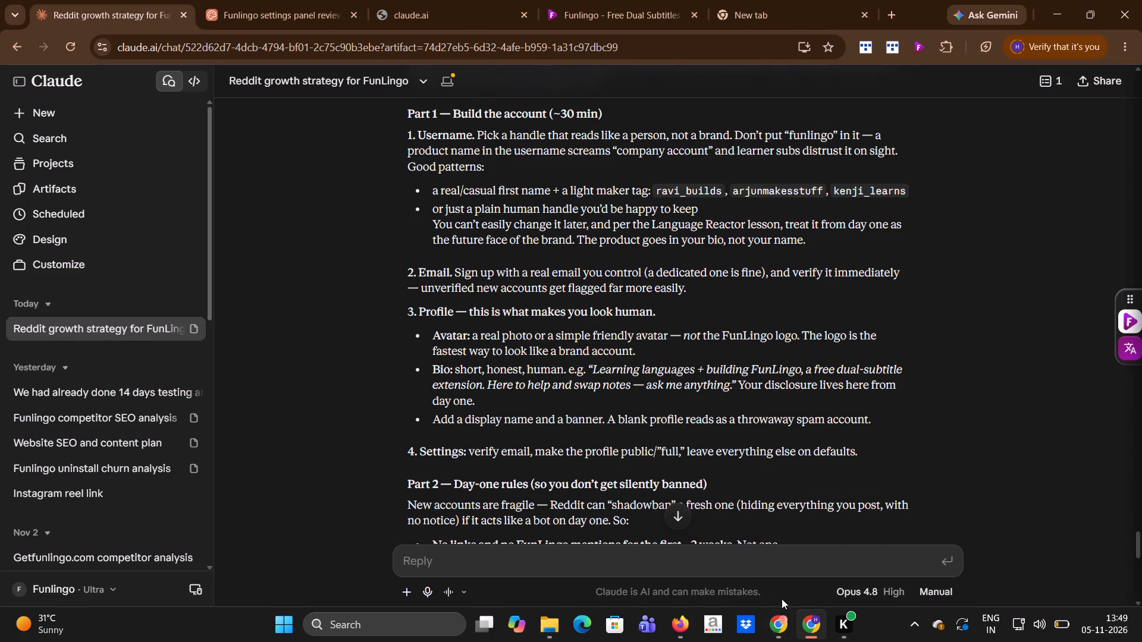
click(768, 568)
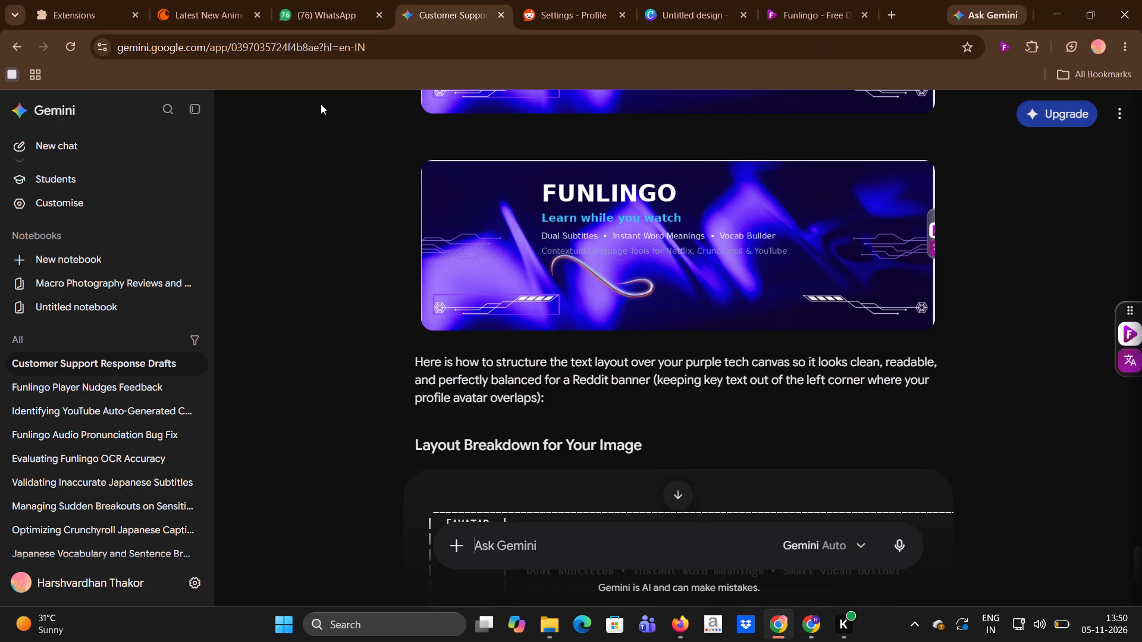
Switch to the Canva banner design and add a heading reading "Funlingo" in the Poppins font.
click(674, 0)
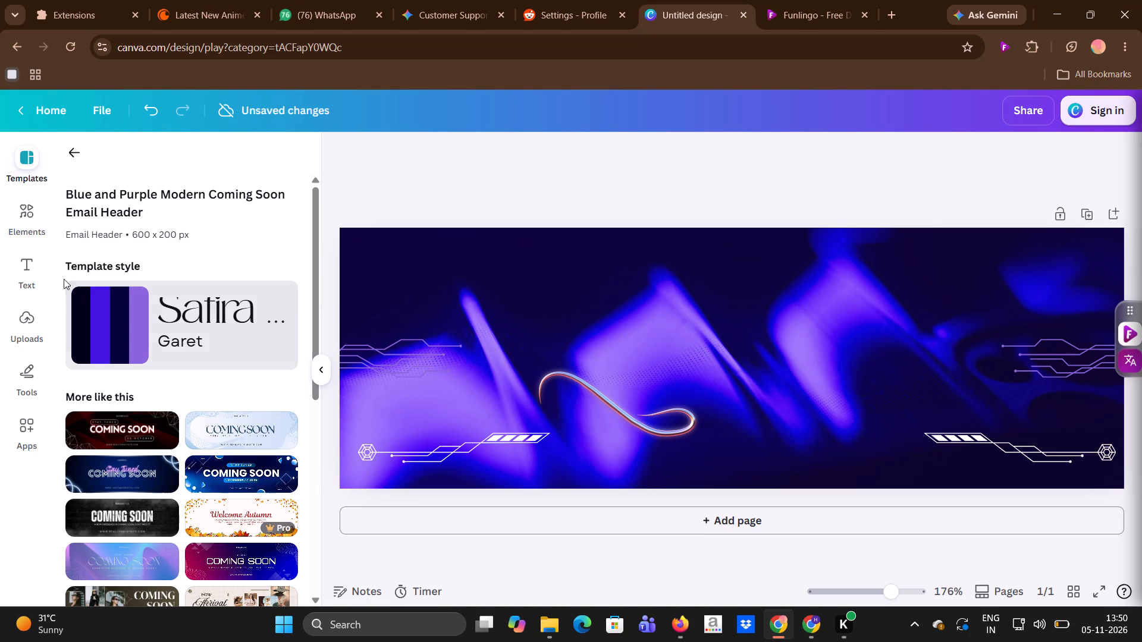
click(38, 268)
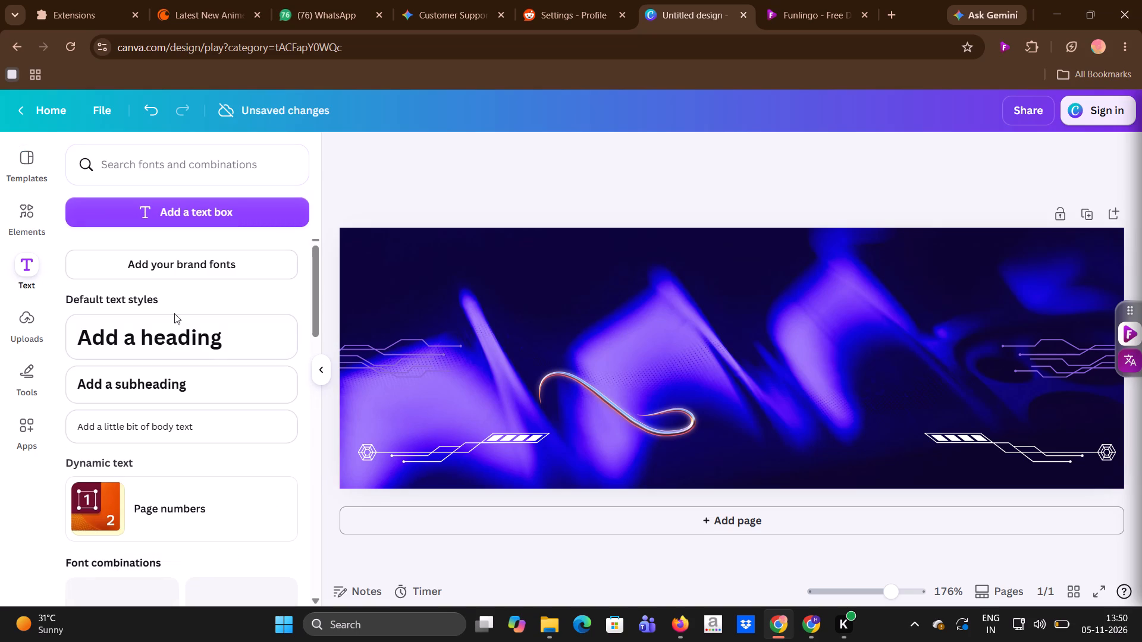
click(183, 344)
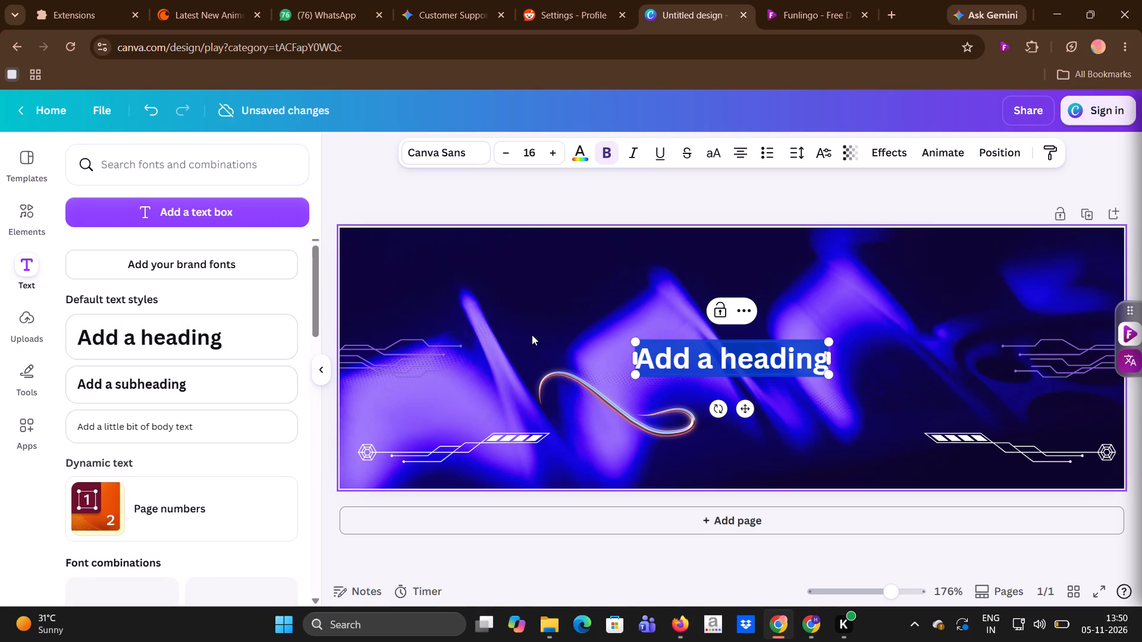
click(465, 152)
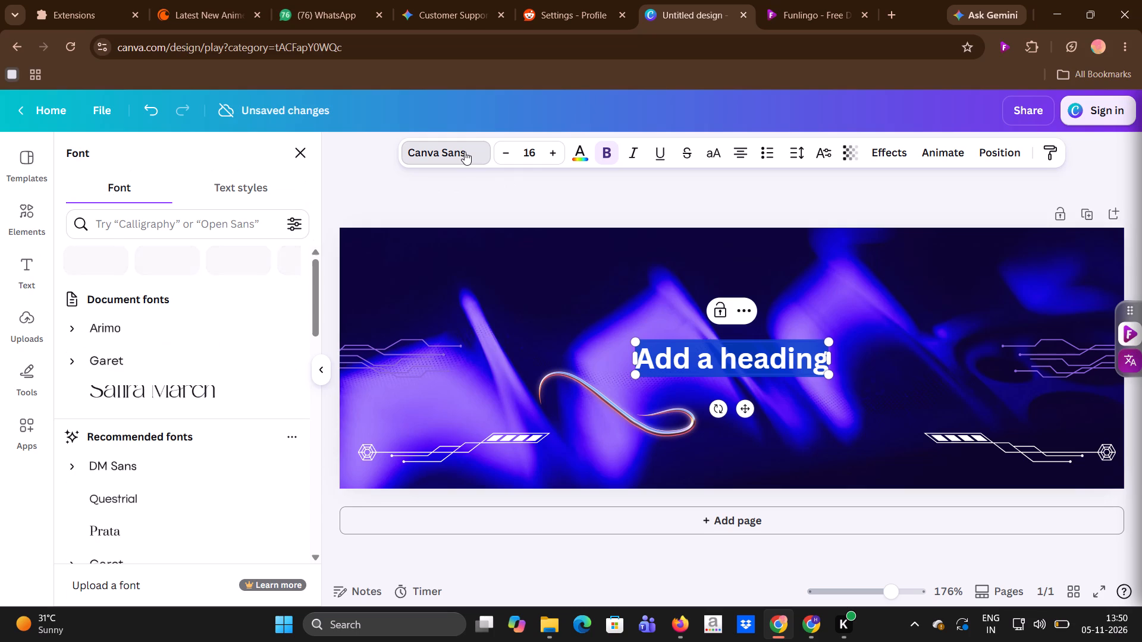
text(po)
key(p)
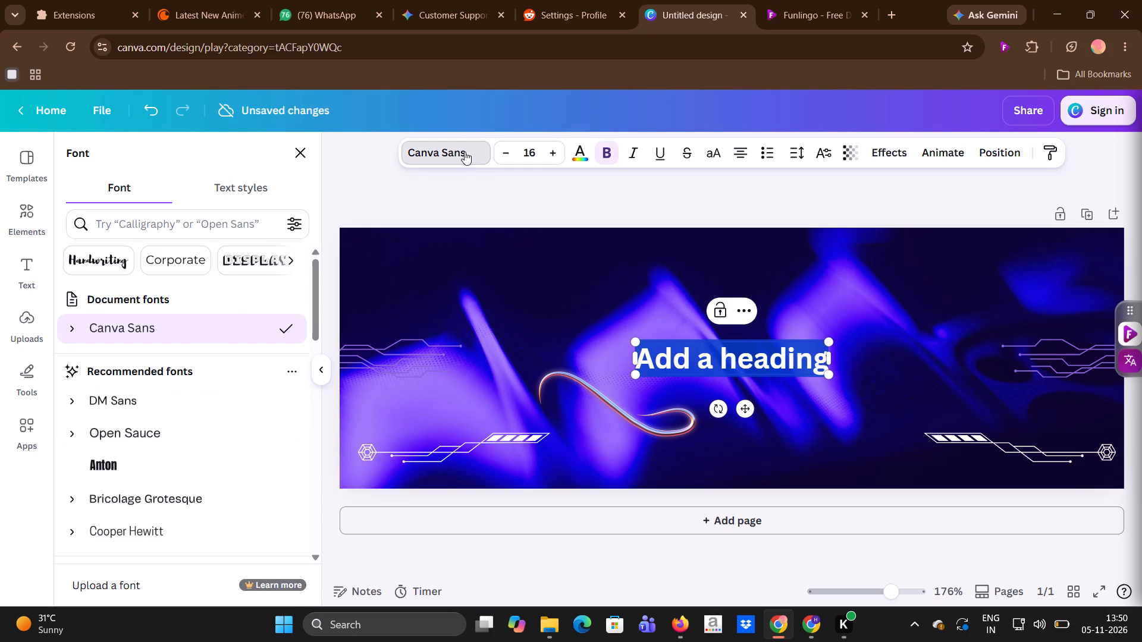
click(232, 219)
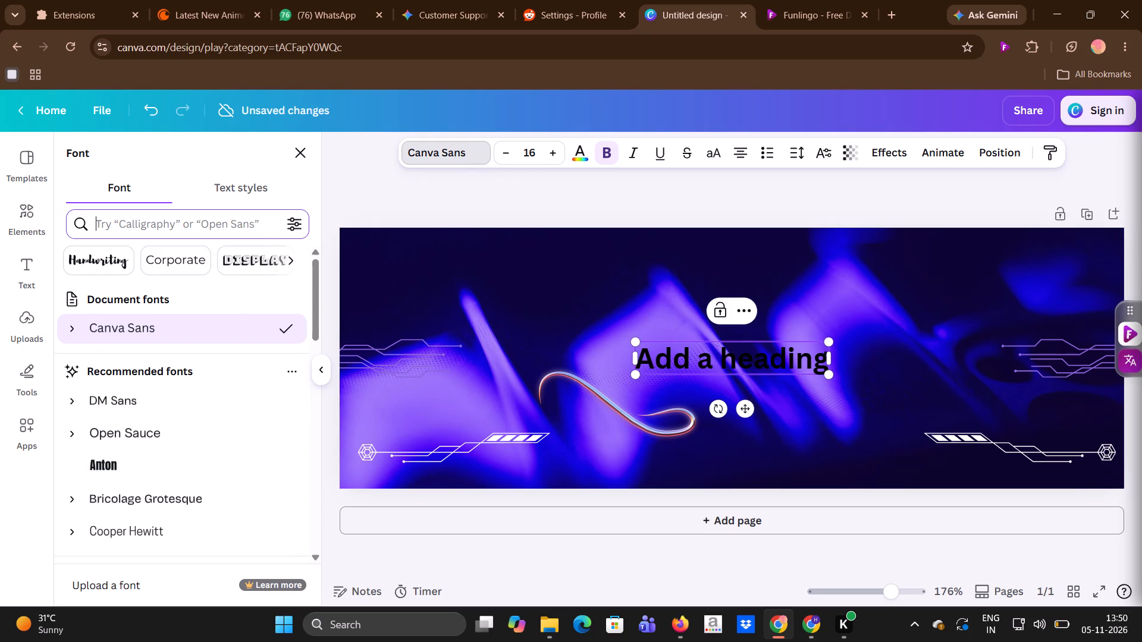
text(popp)
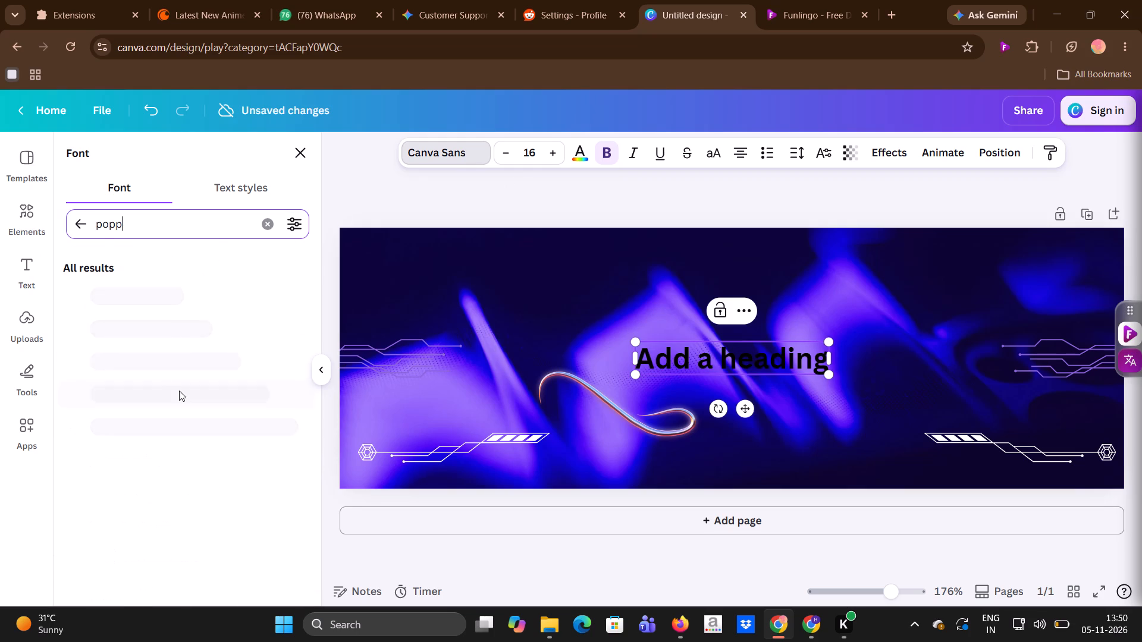
click(165, 298)
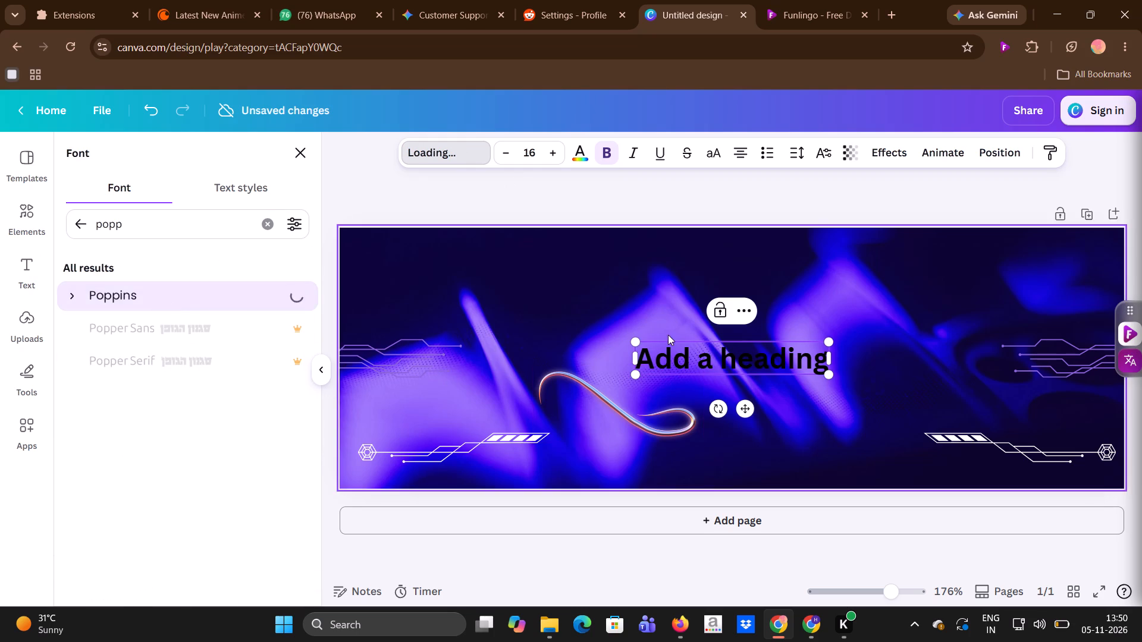
triple_click(695, 367)
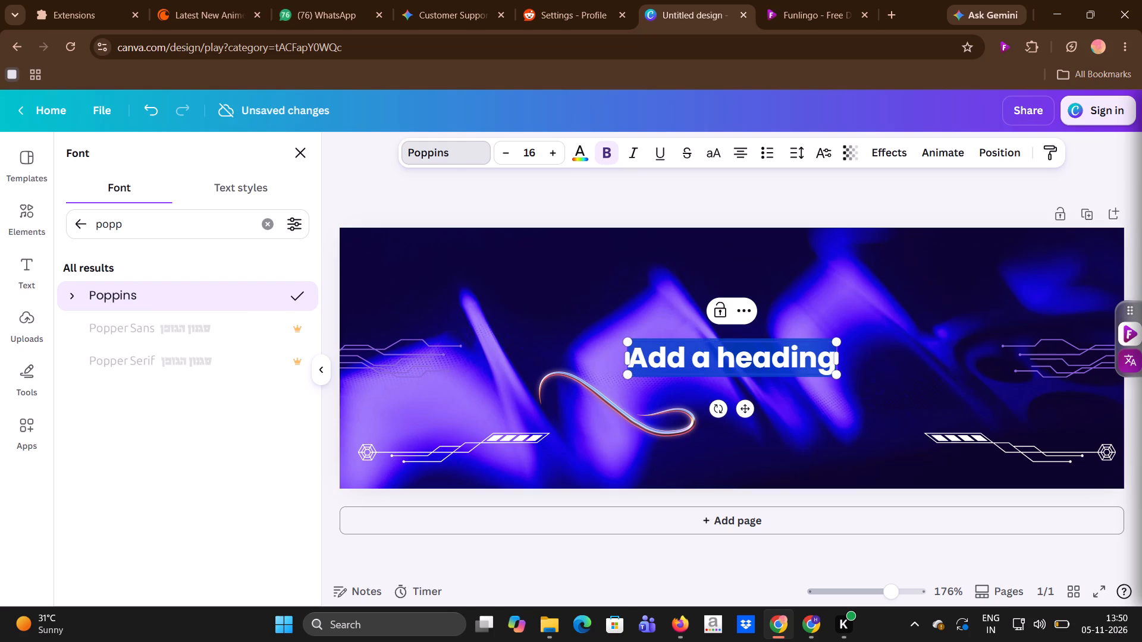
key(shift+f)
text(unlingo)
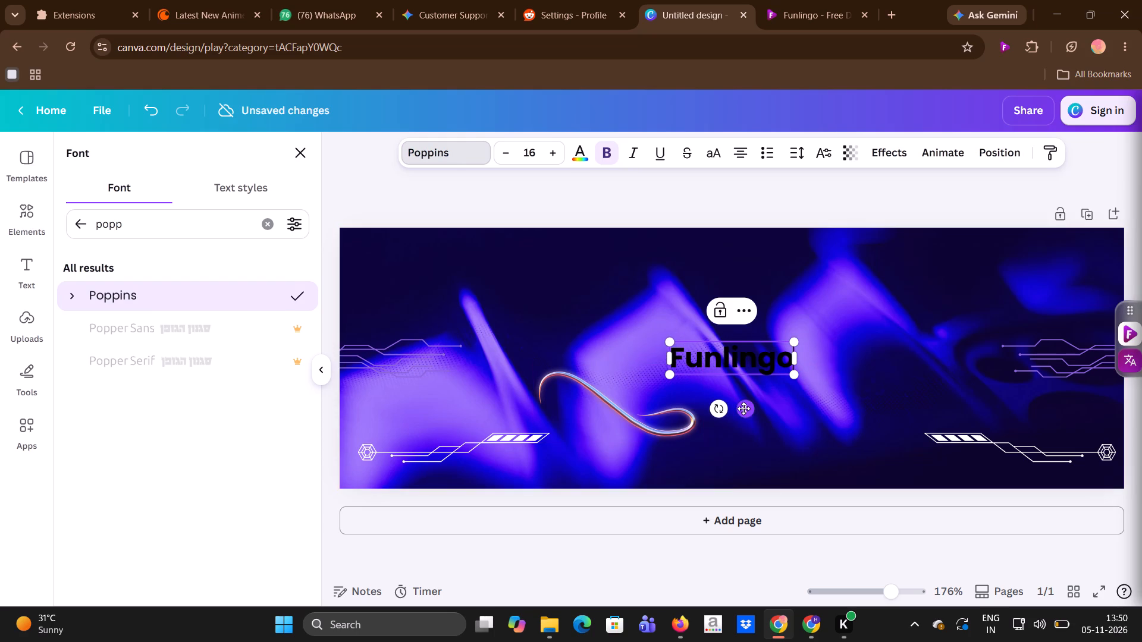
Colour the Funlingo heading pink and move it to the upper-left part of the banner.
drag(745, 409, 572, 357)
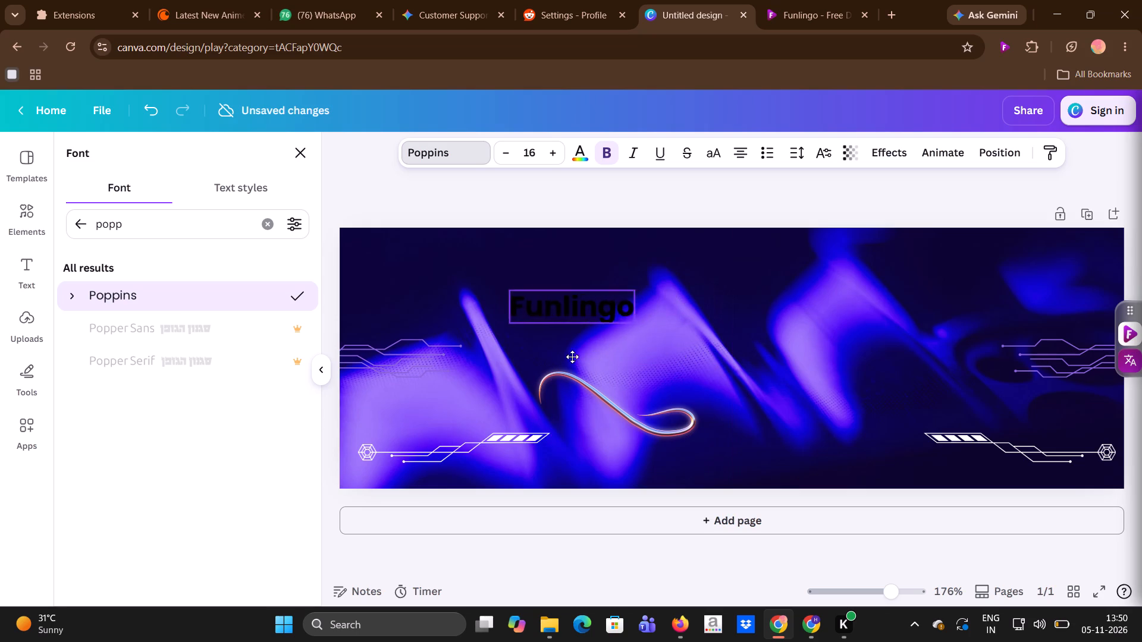
drag(572, 357, 504, 367)
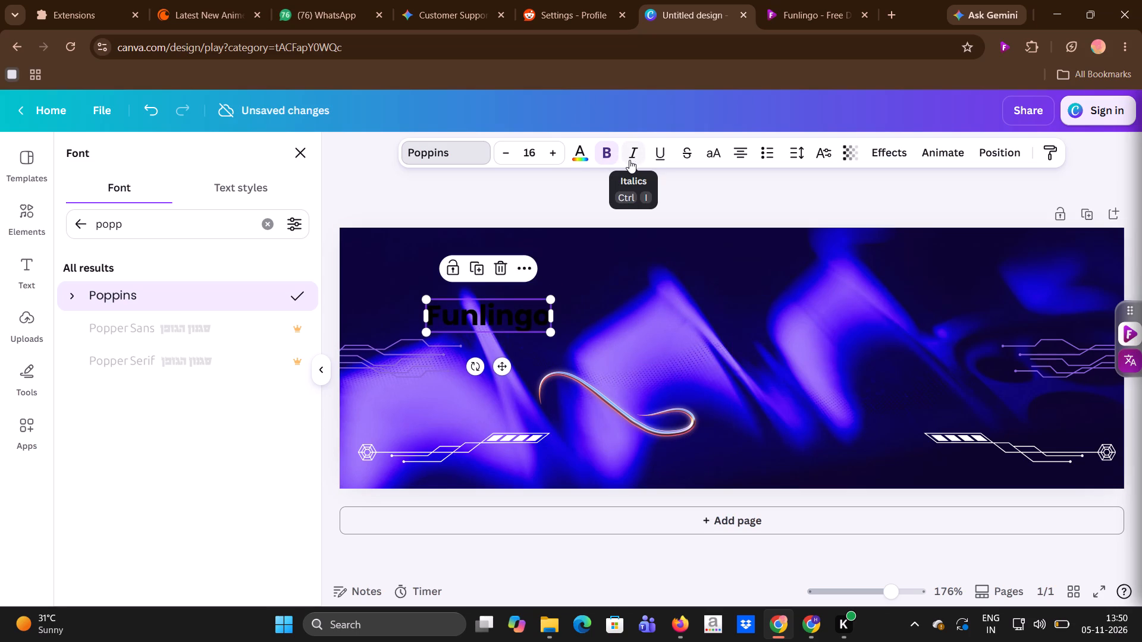
click(580, 155)
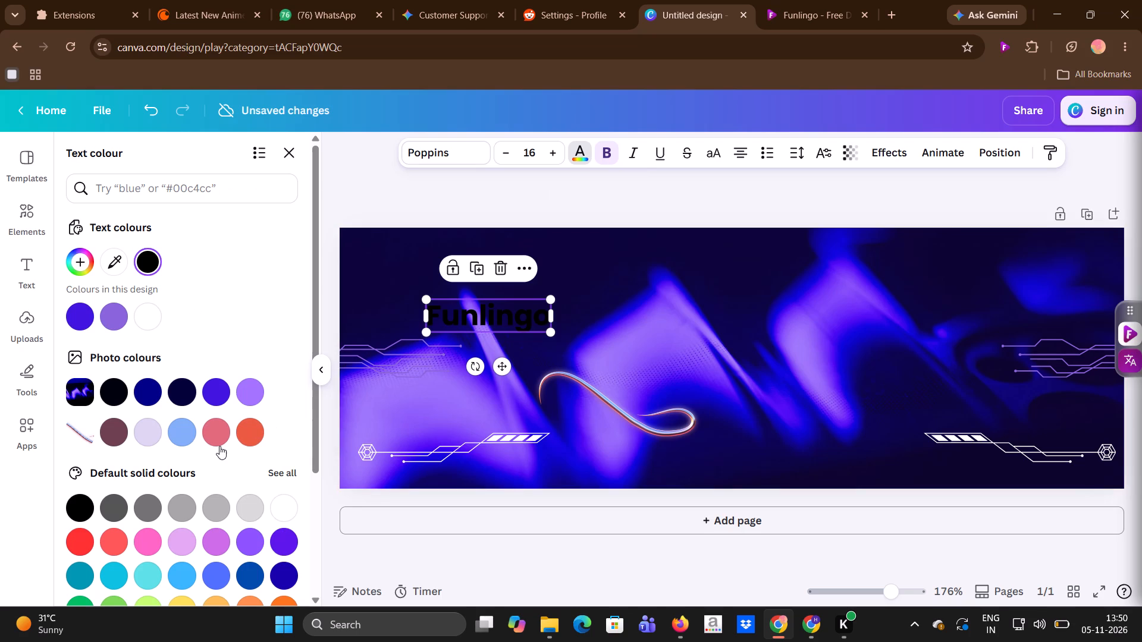
click(149, 546)
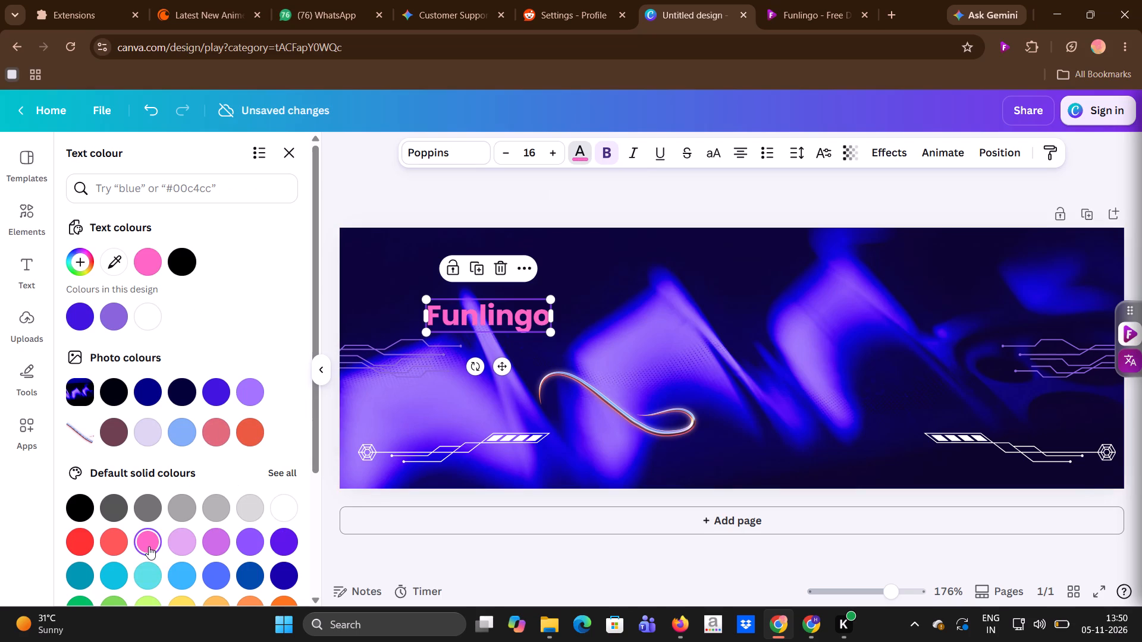
drag(504, 364, 504, 362)
drag(504, 362, 494, 321)
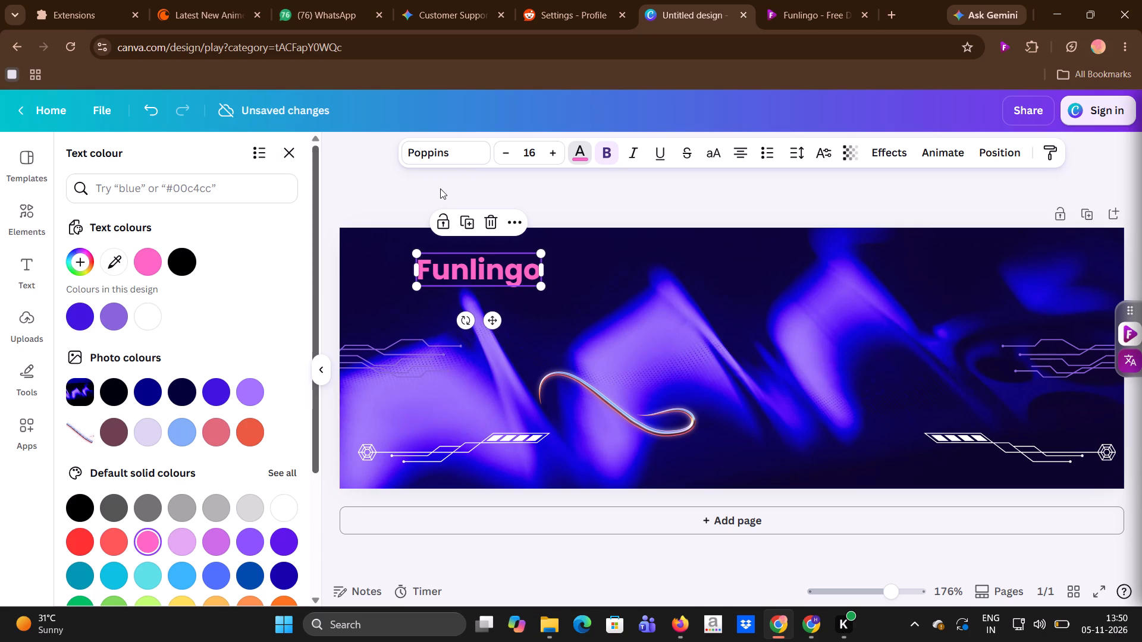
Duplicate the pink Funlingo heading and align the copy directly below the original.
click(469, 224)
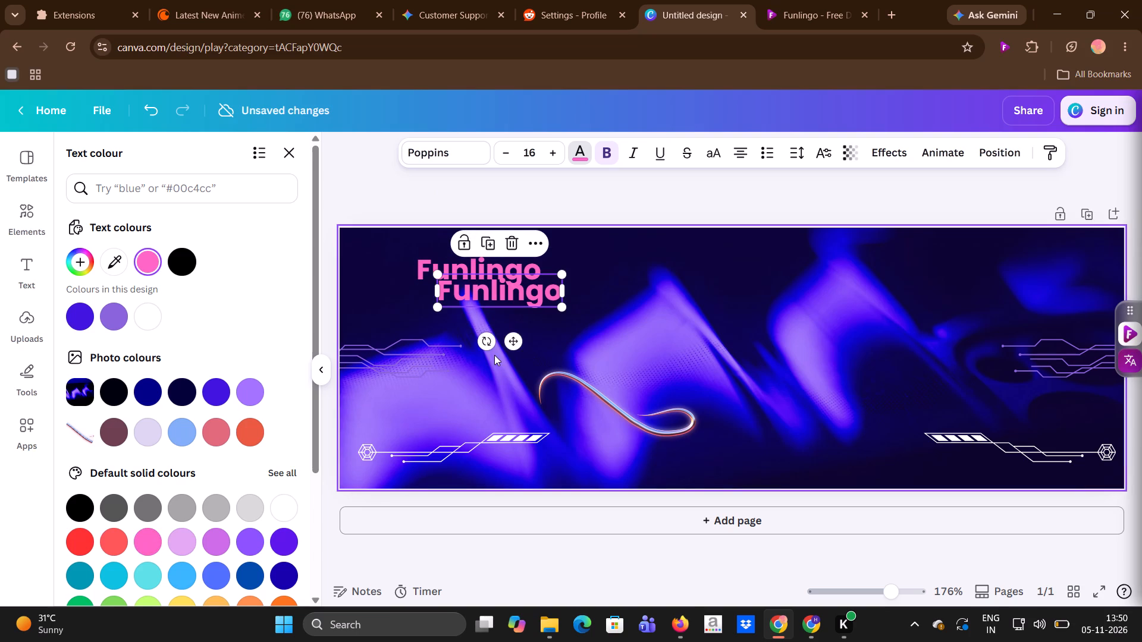
drag(511, 344, 487, 355)
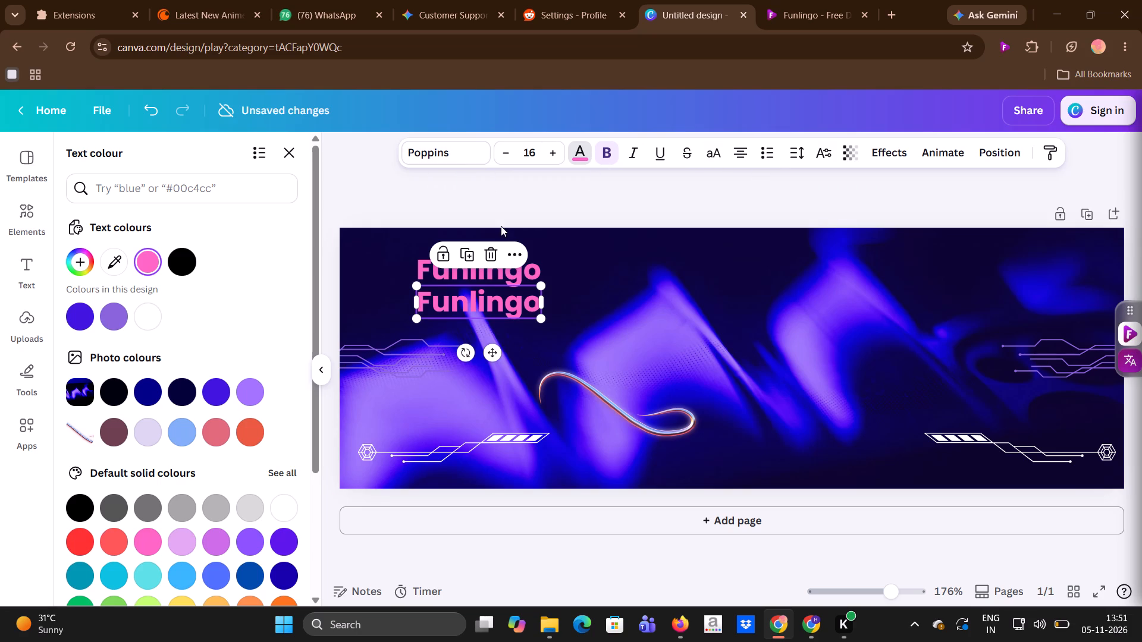
click(510, 251)
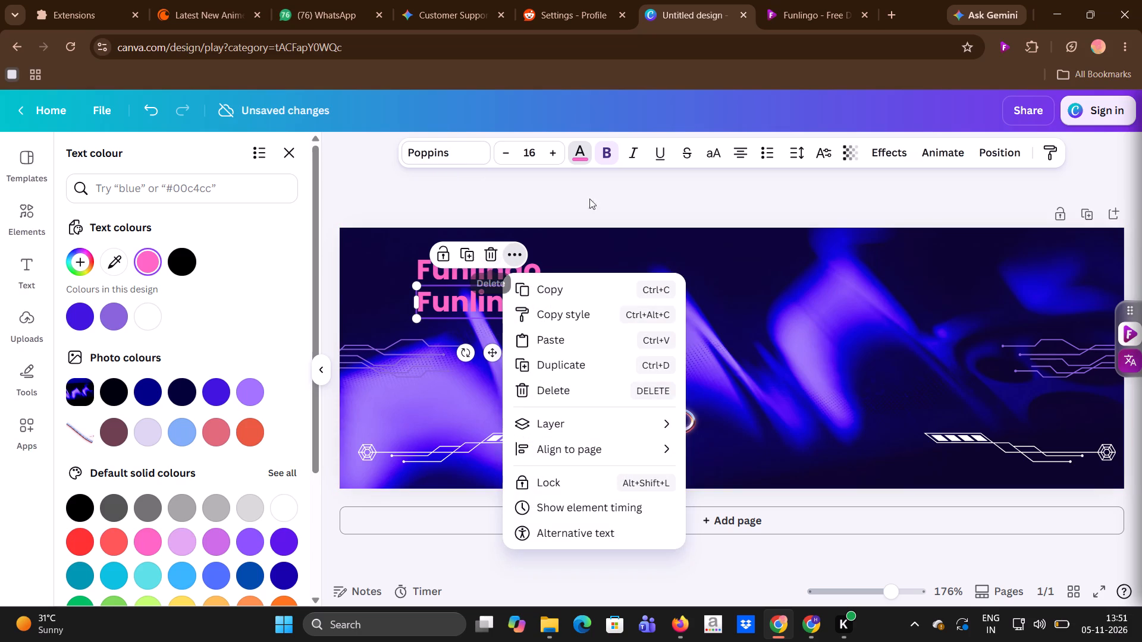
click(614, 190)
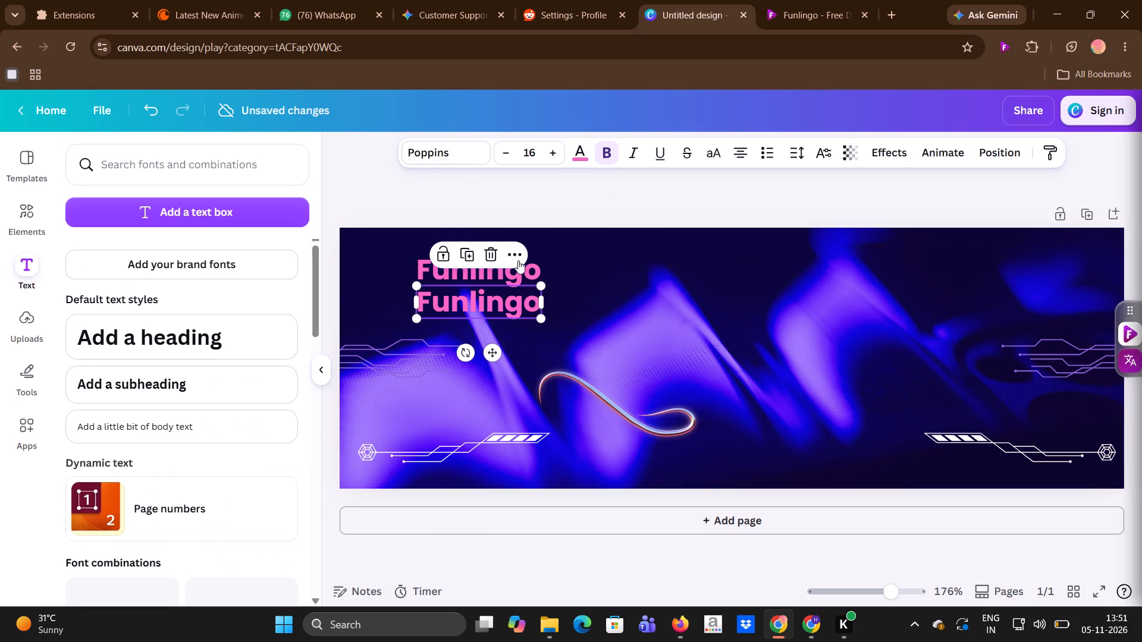
click(180, 389)
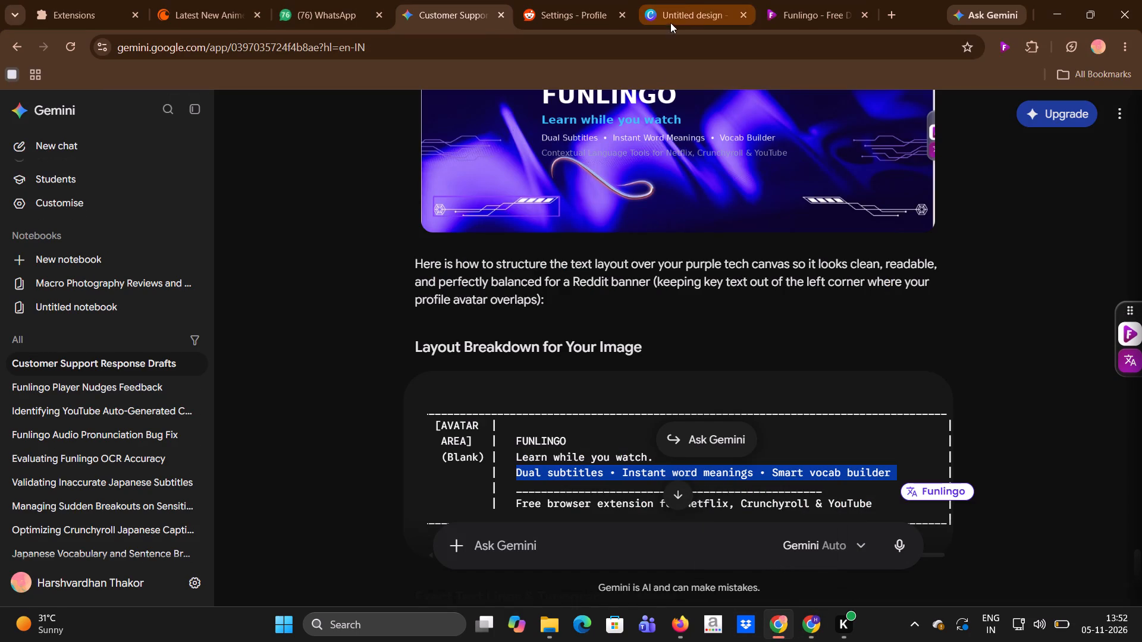
click(699, 0)
key(ctrl+v)
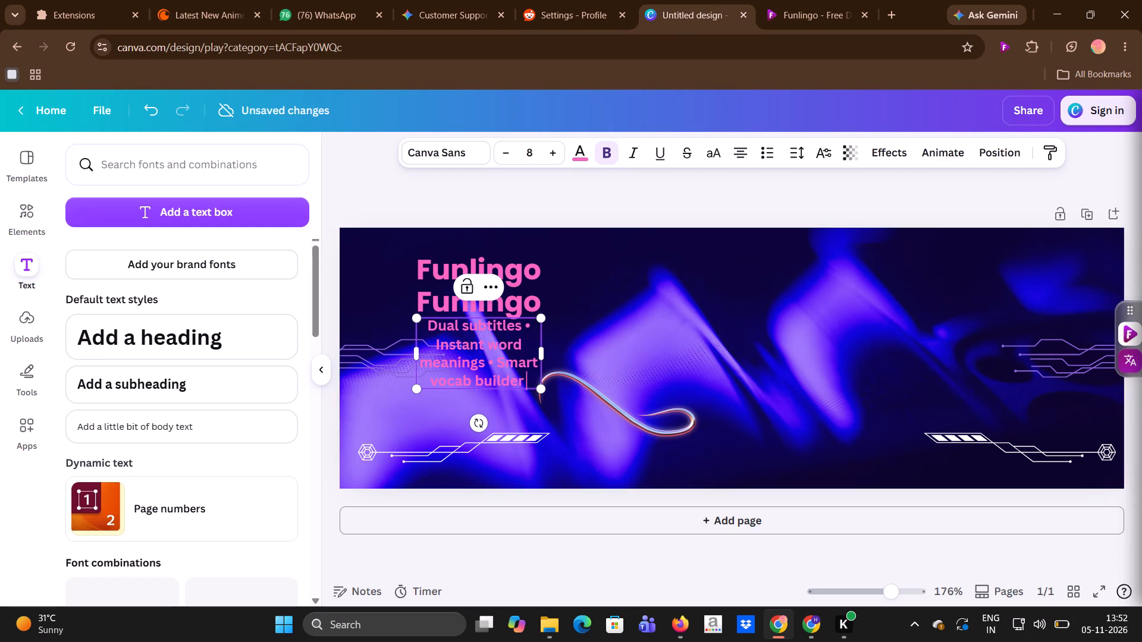
Widen the tagline text box until the whole "Dual subtitles" sentence fits on a single line.
drag(542, 354, 639, 330)
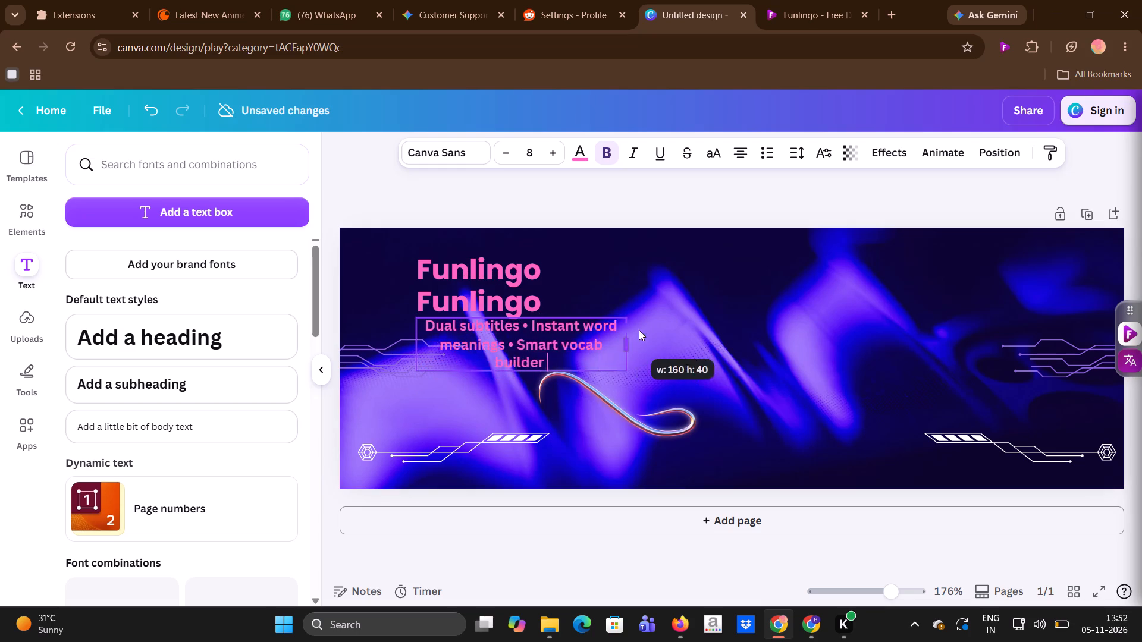
drag(639, 330, 724, 319)
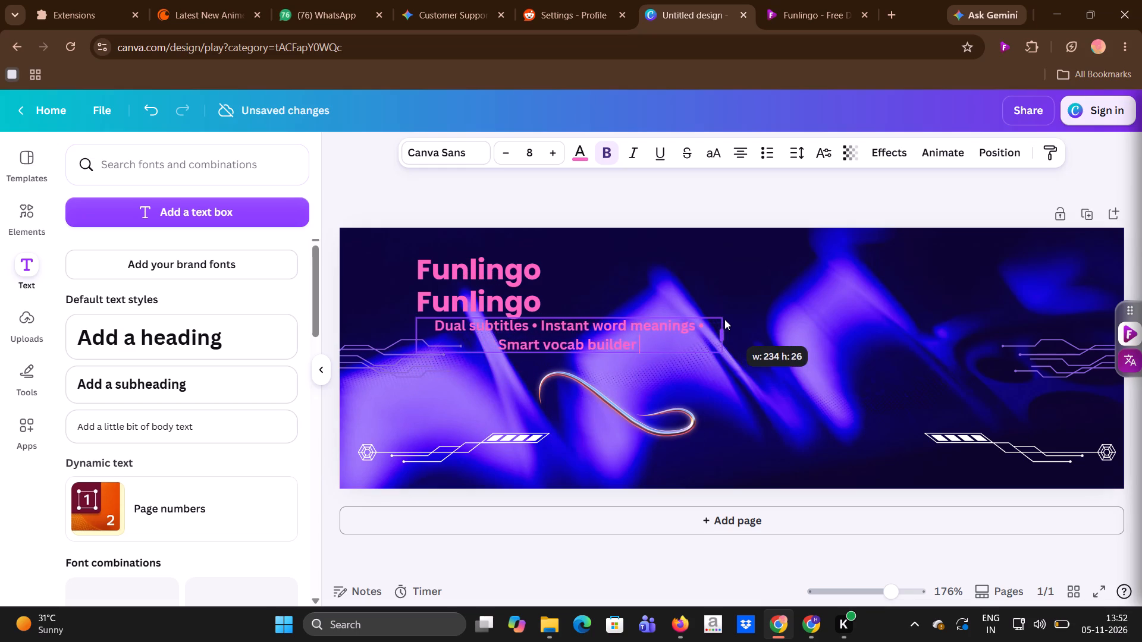
drag(724, 319, 811, 325)
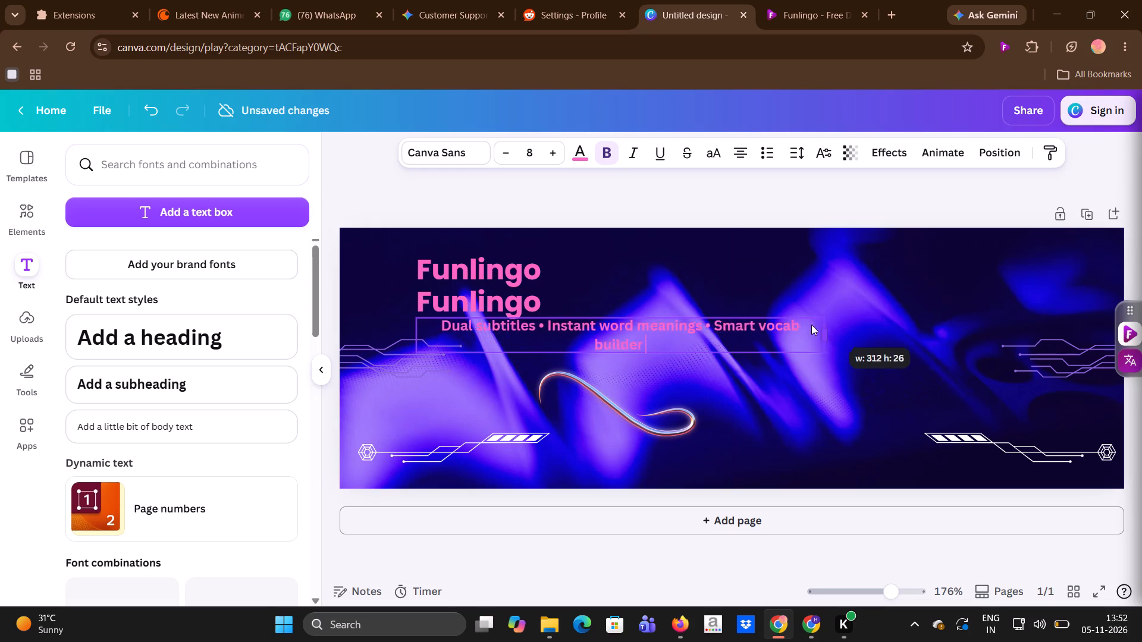
drag(811, 325, 857, 326)
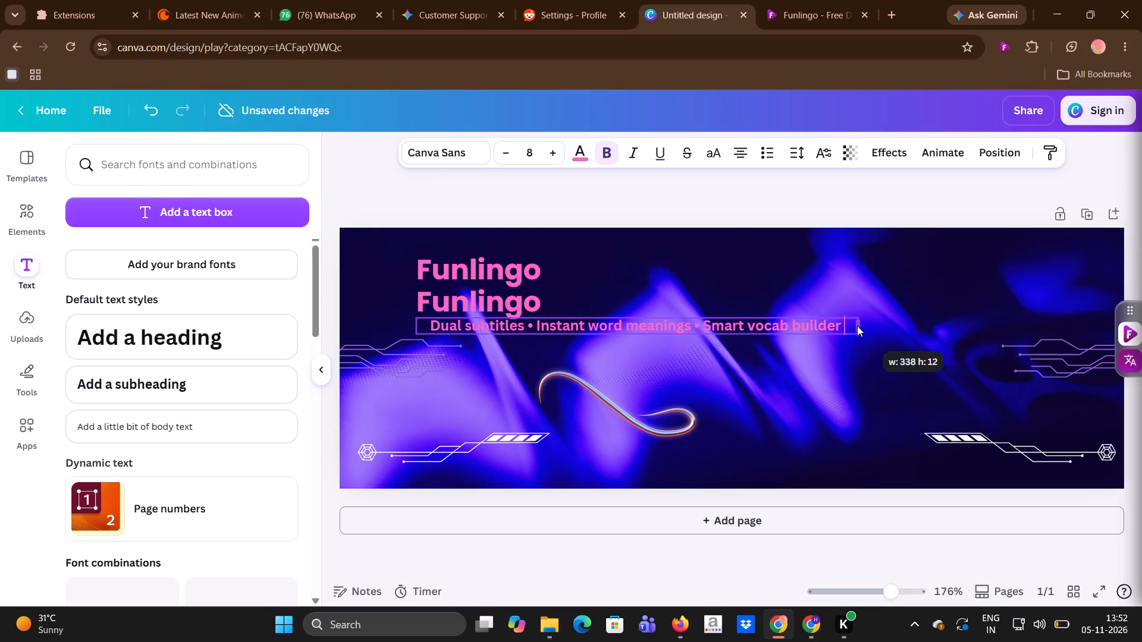
drag(857, 326, 851, 328)
Delete the duplicate Funlingo heading between the original heading and the tagline.
click(526, 307)
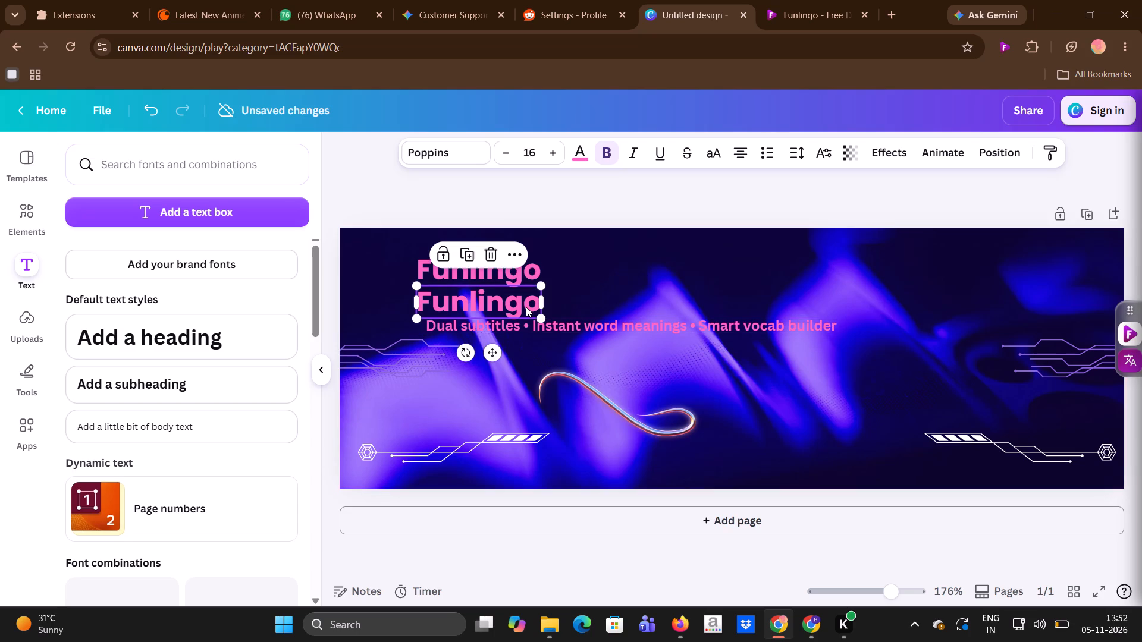
key(Delete)
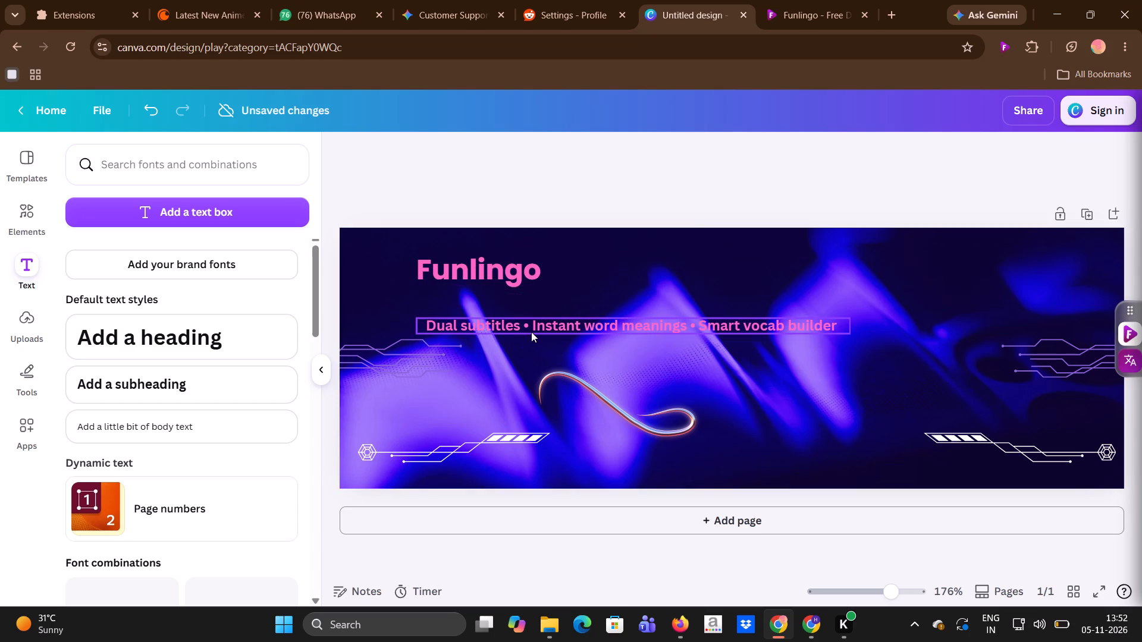
Move the tagline up directly beneath the Funlingo heading and shift both texts further left on the banner.
drag(531, 332, 522, 302)
click(527, 348)
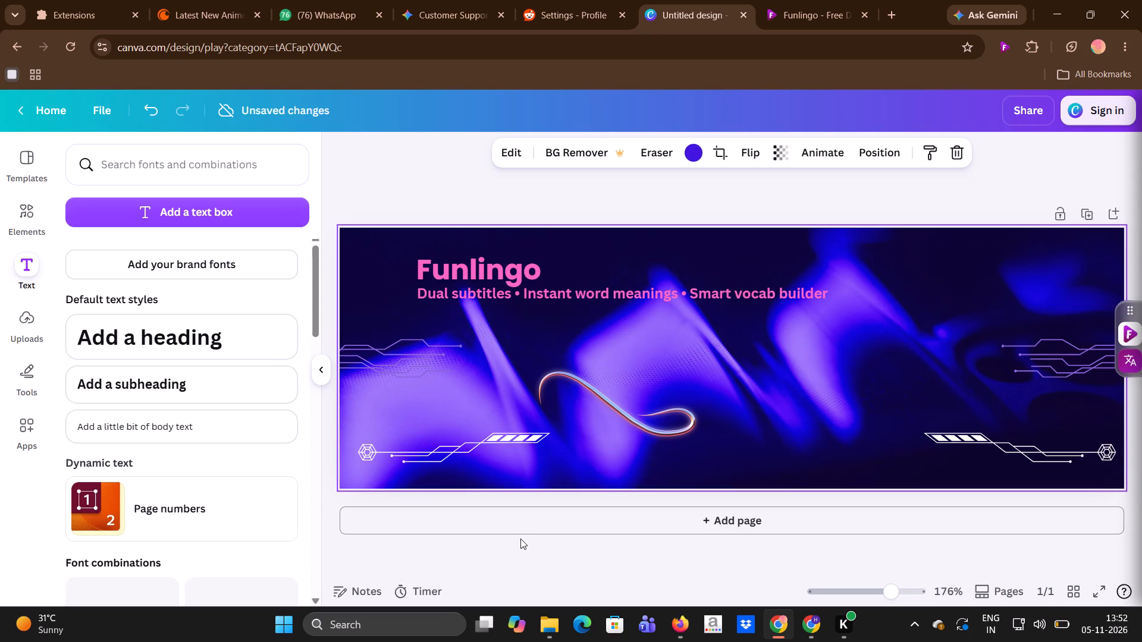
drag(456, 272, 439, 272)
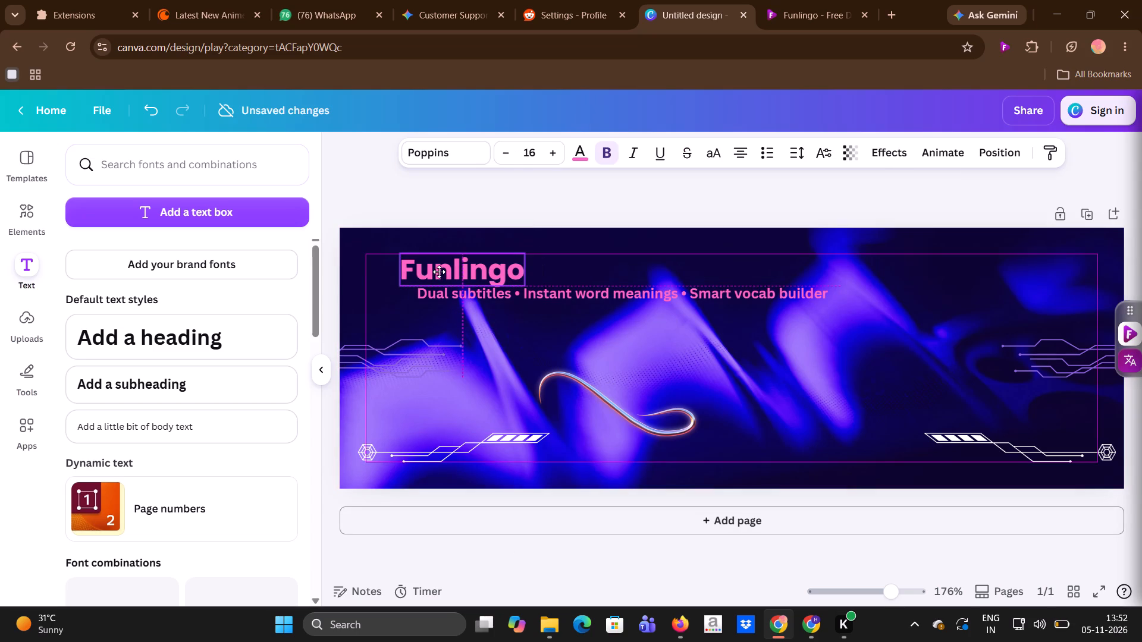
drag(439, 272, 428, 270)
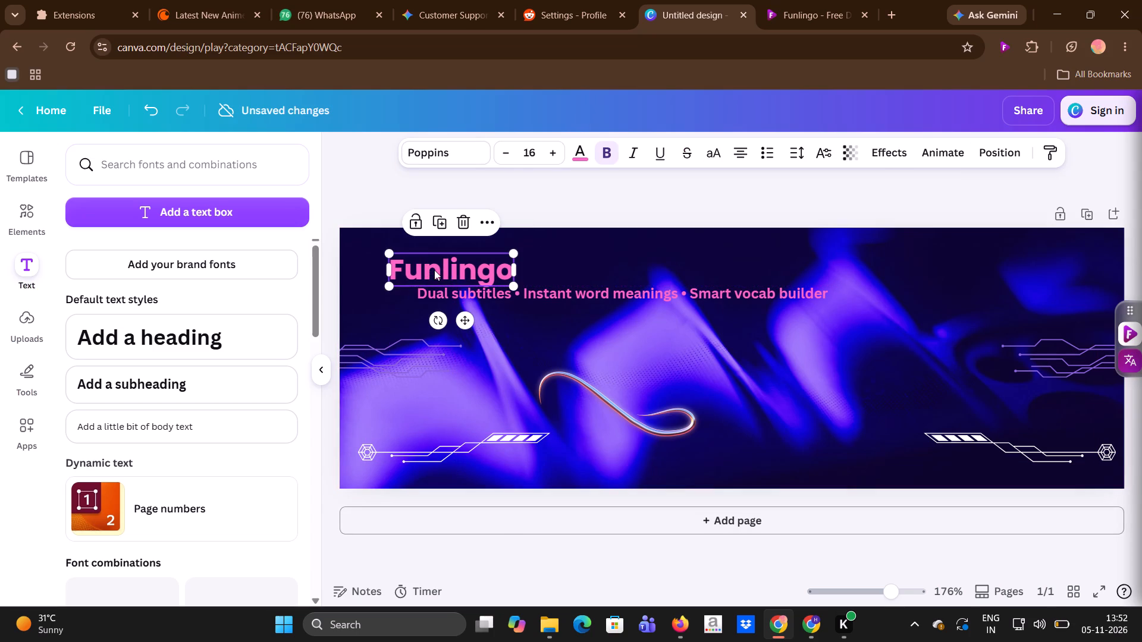
drag(484, 292, 457, 291)
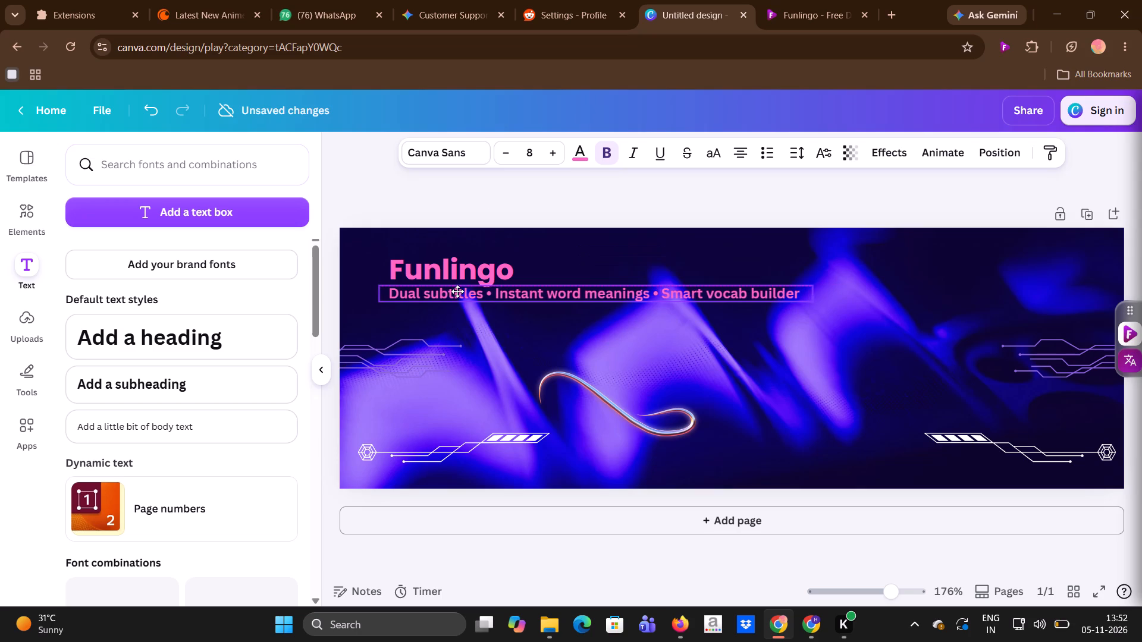
drag(457, 291, 460, 291)
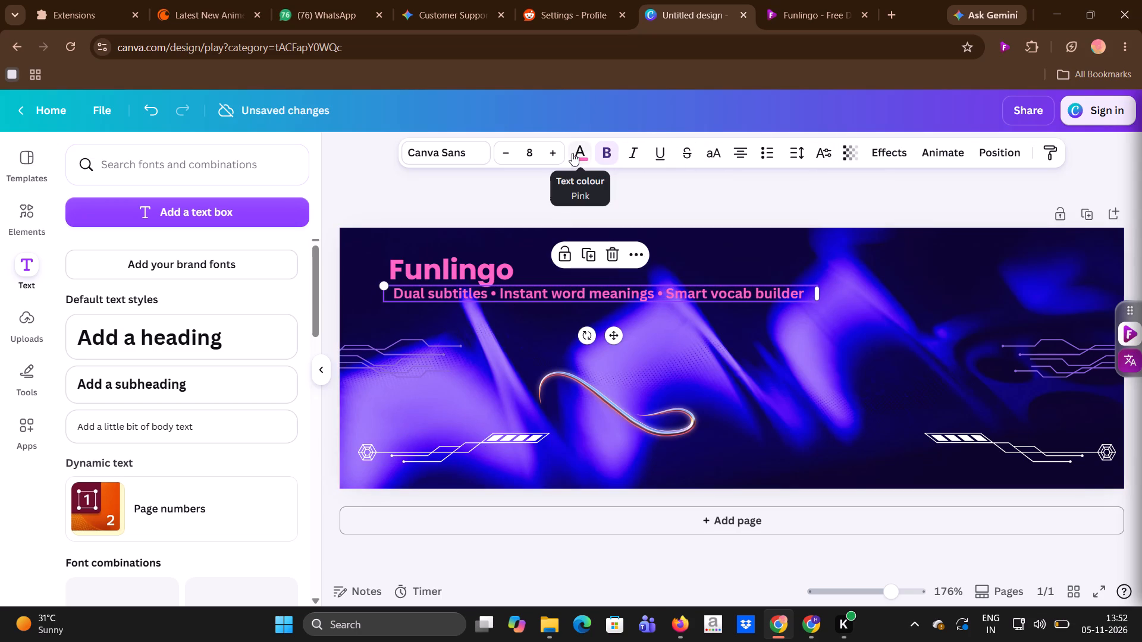
Switch to the Funlingo website and examine its homepage text and colours in both the light and dark themes.
click(835, 2)
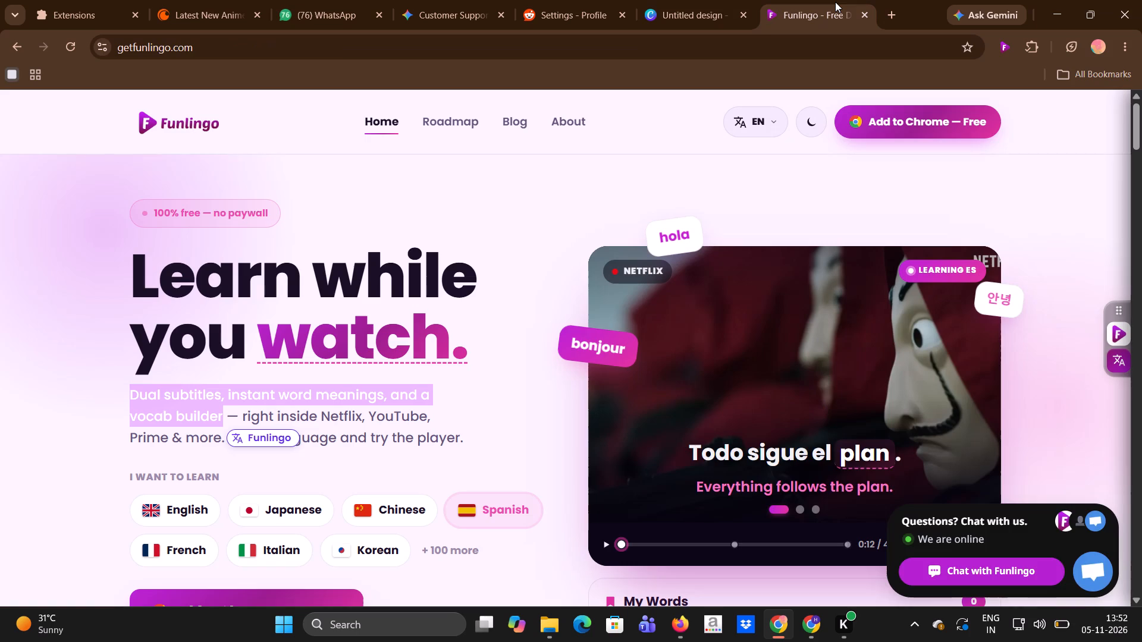
click(682, 0)
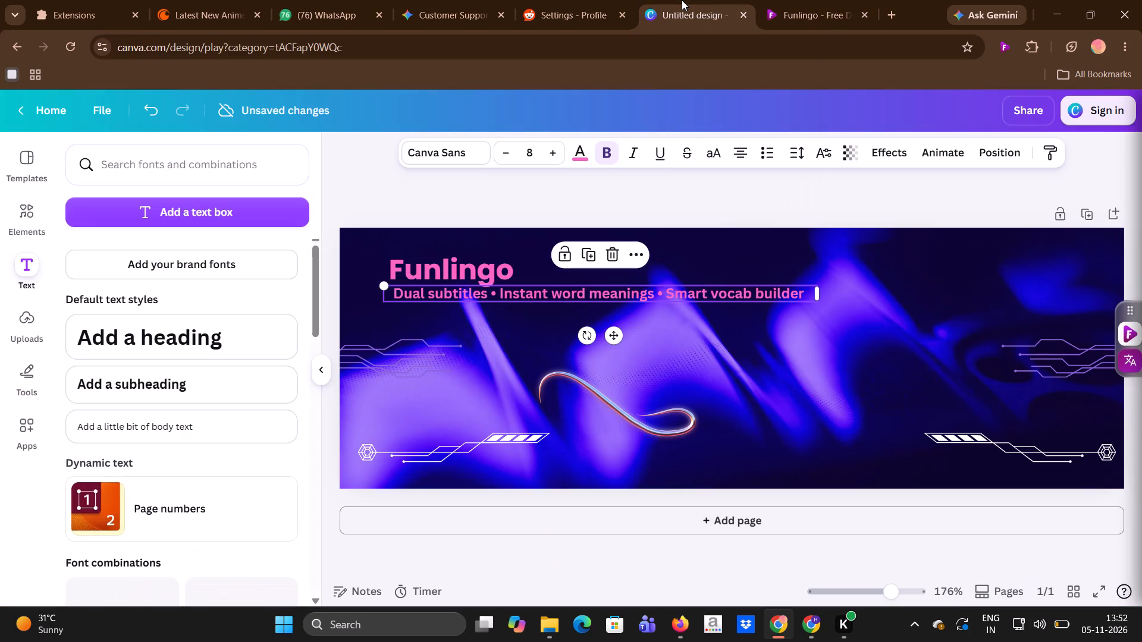
click(817, 0)
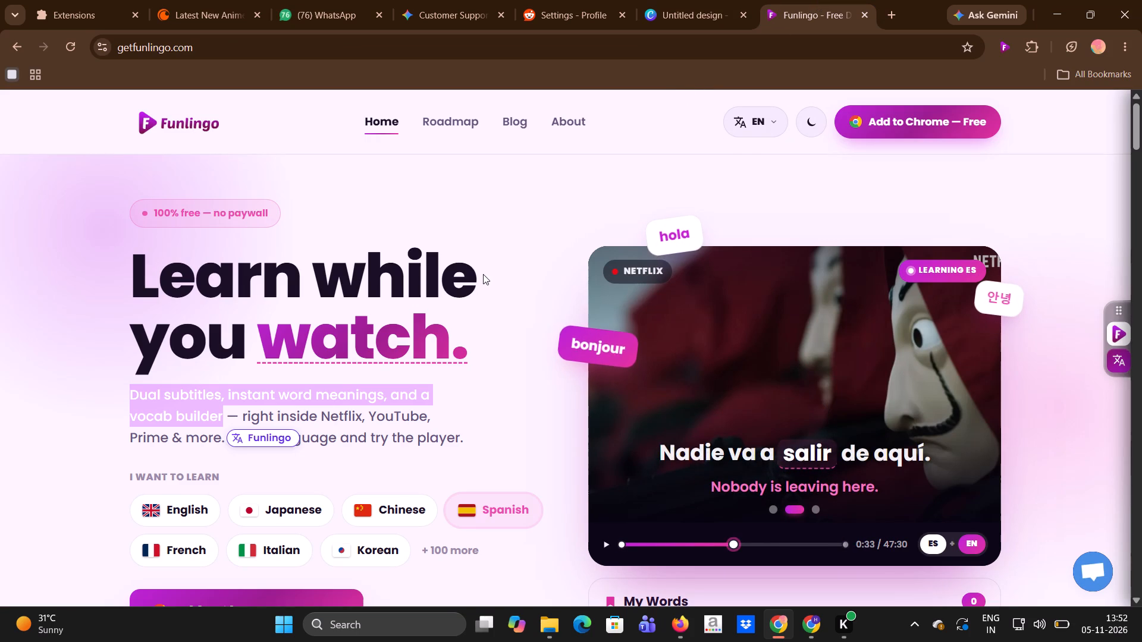
click(385, 429)
scroll(385, 429, down, 5)
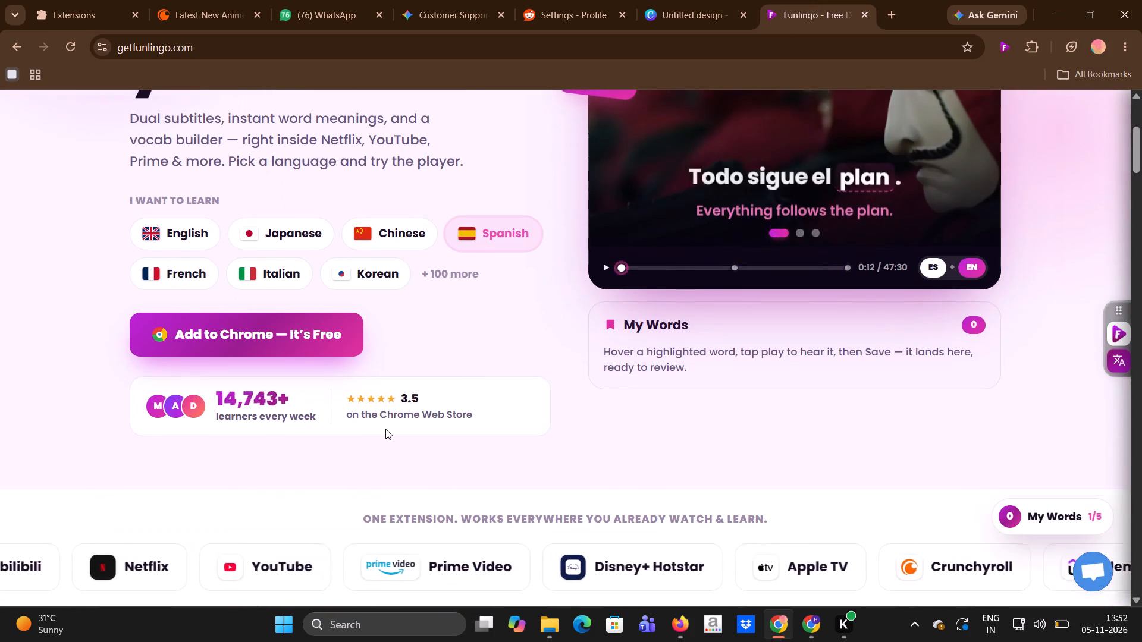
scroll(385, 429, down, 4)
scroll(385, 429, up, 6)
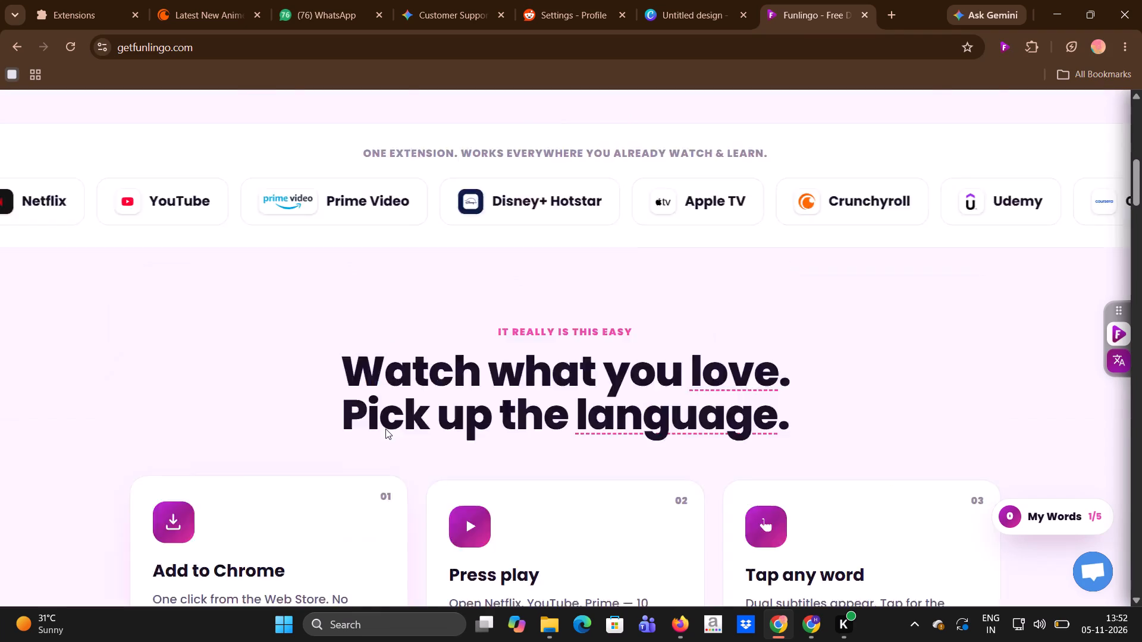
scroll(385, 429, up, 2)
click(767, 115)
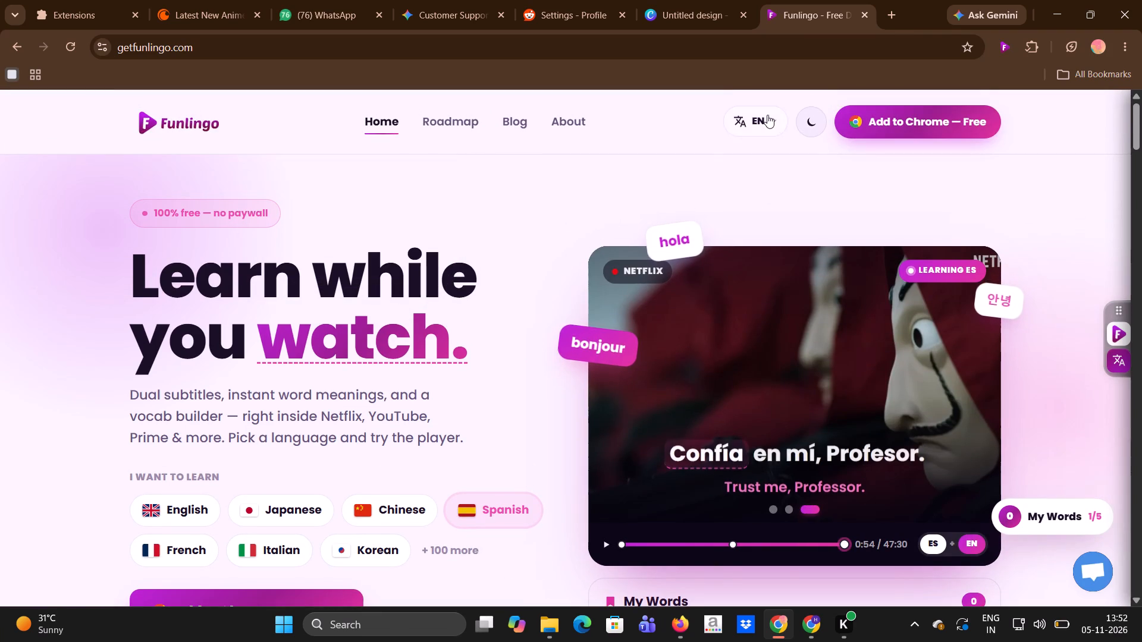
click(804, 114)
click(804, 114)
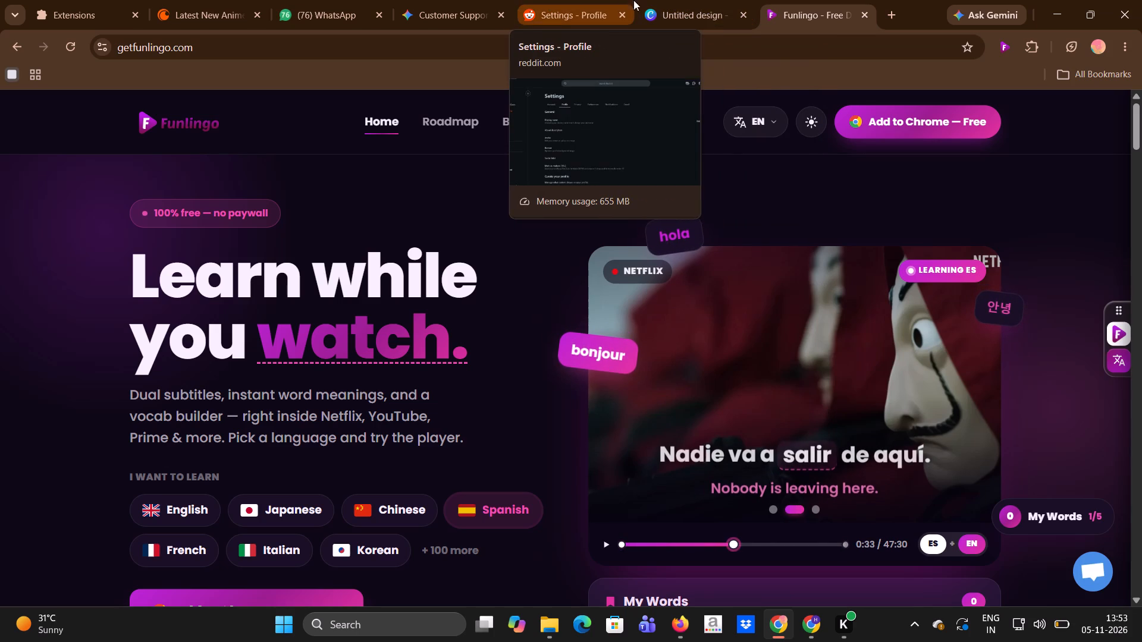
Return to the Canva banner and colour the tagline beneath the Funlingo heading white.
click(667, 1)
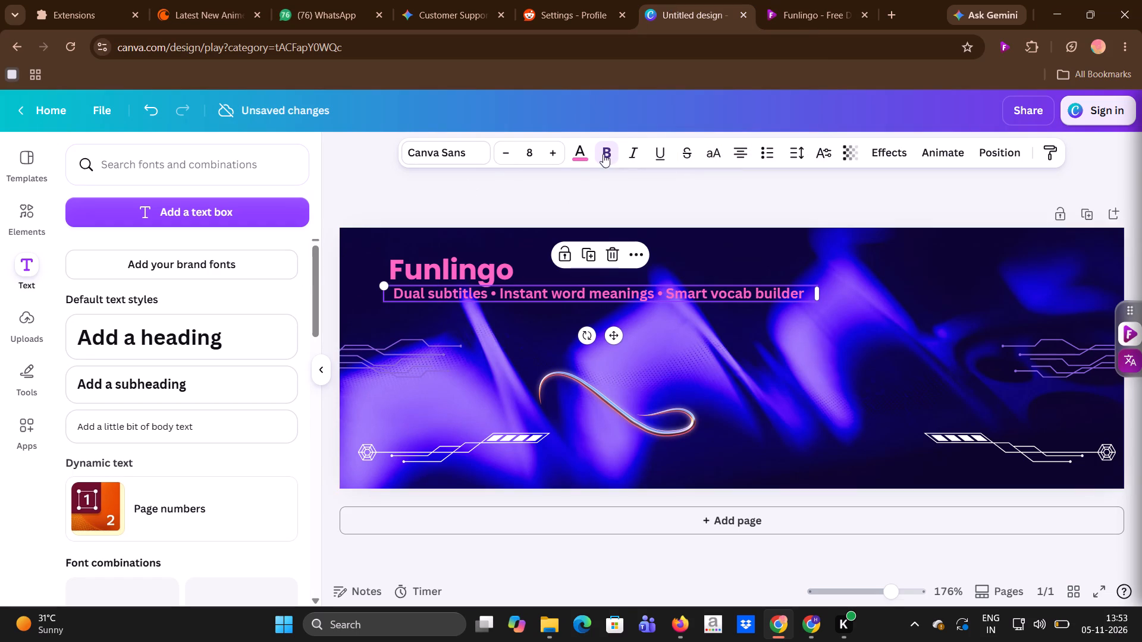
click(581, 156)
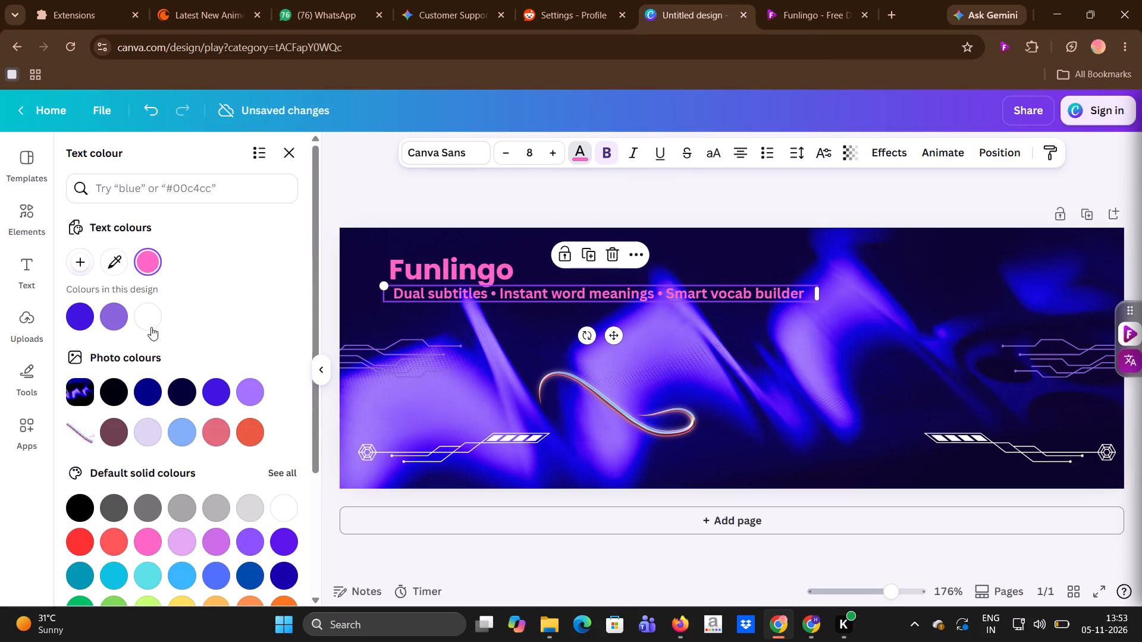
click(145, 323)
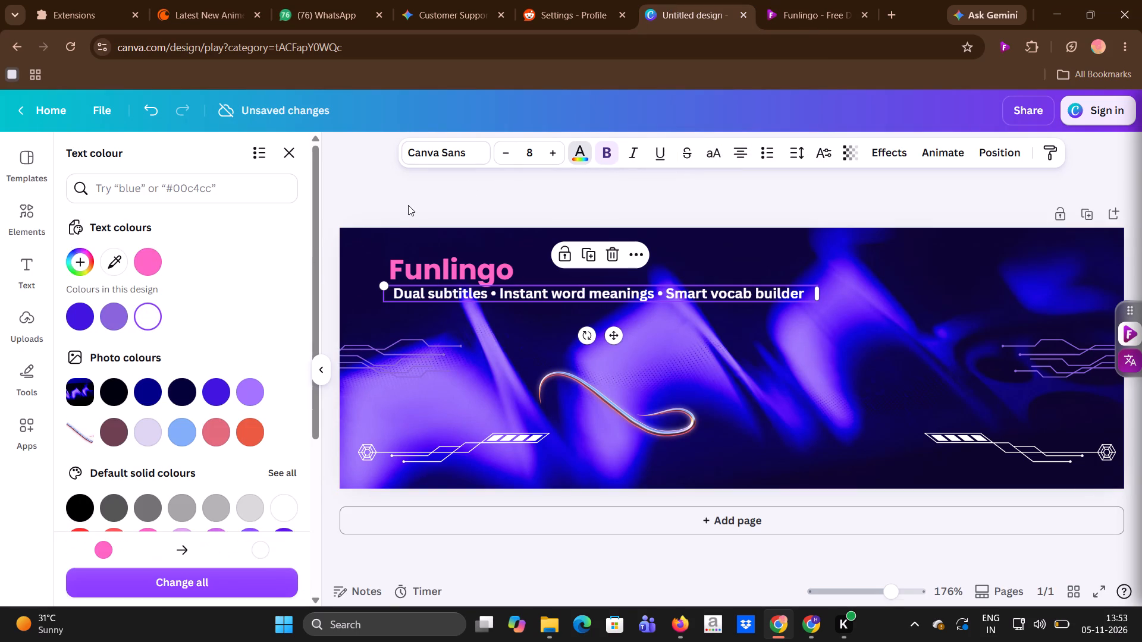
click(410, 206)
click(410, 206)
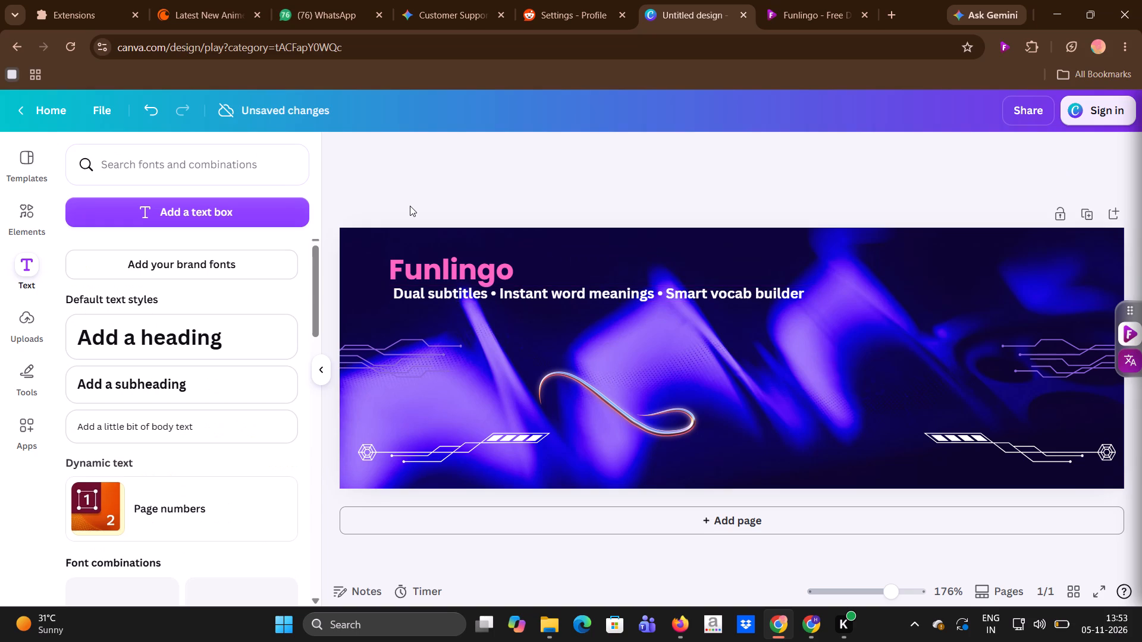
Nudge the white tagline slightly left to line up with the start of the Funlingo heading.
click(410, 294)
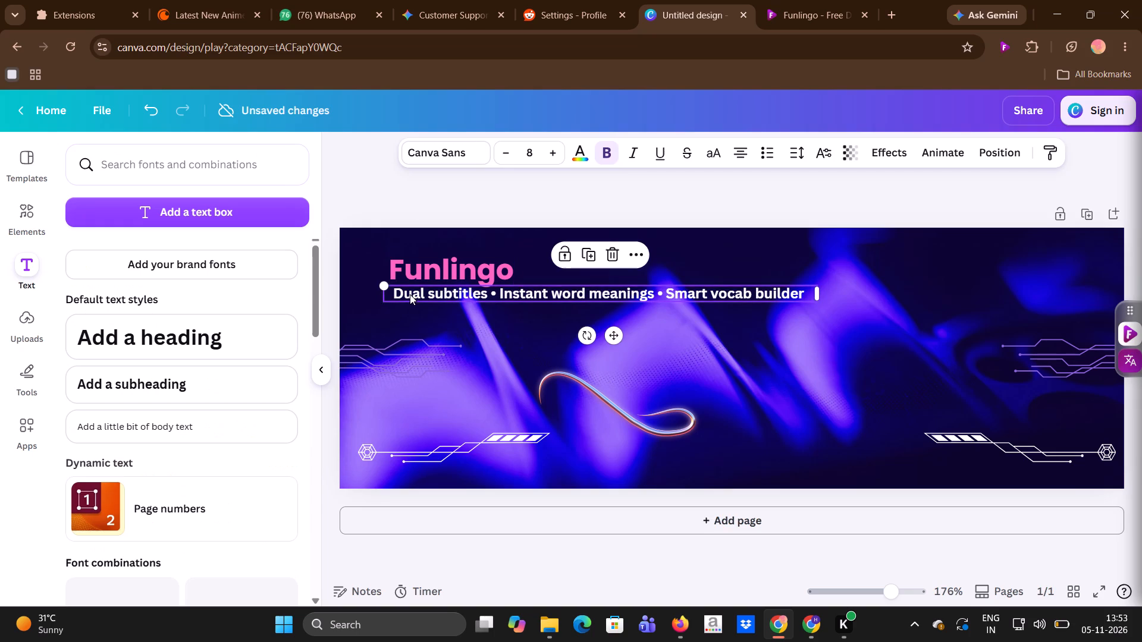
click(430, 287)
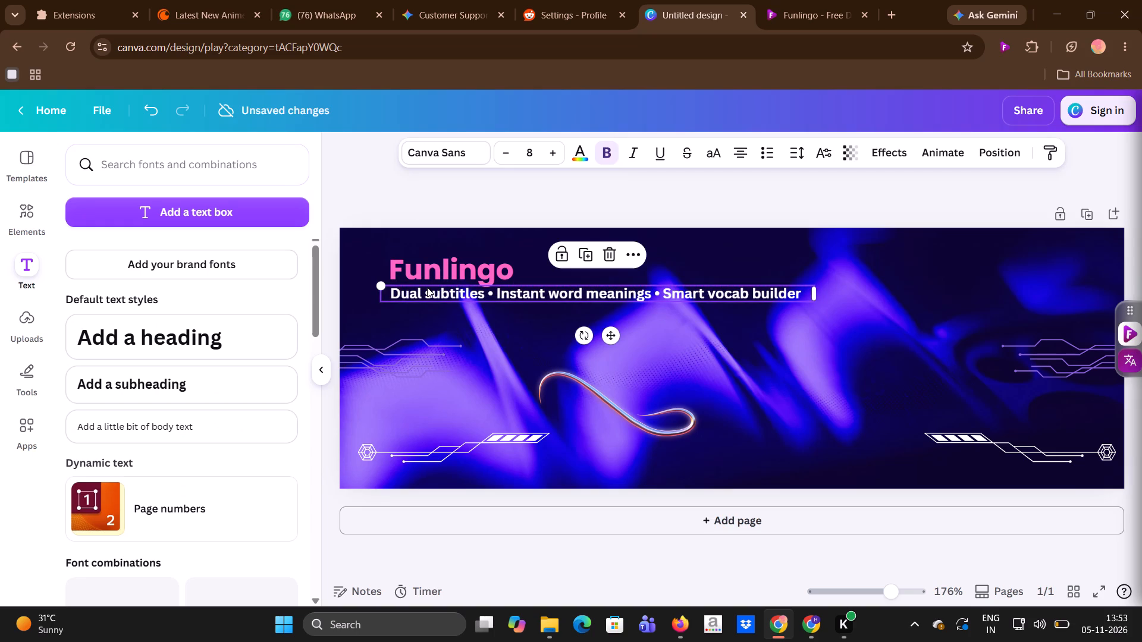
click(471, 209)
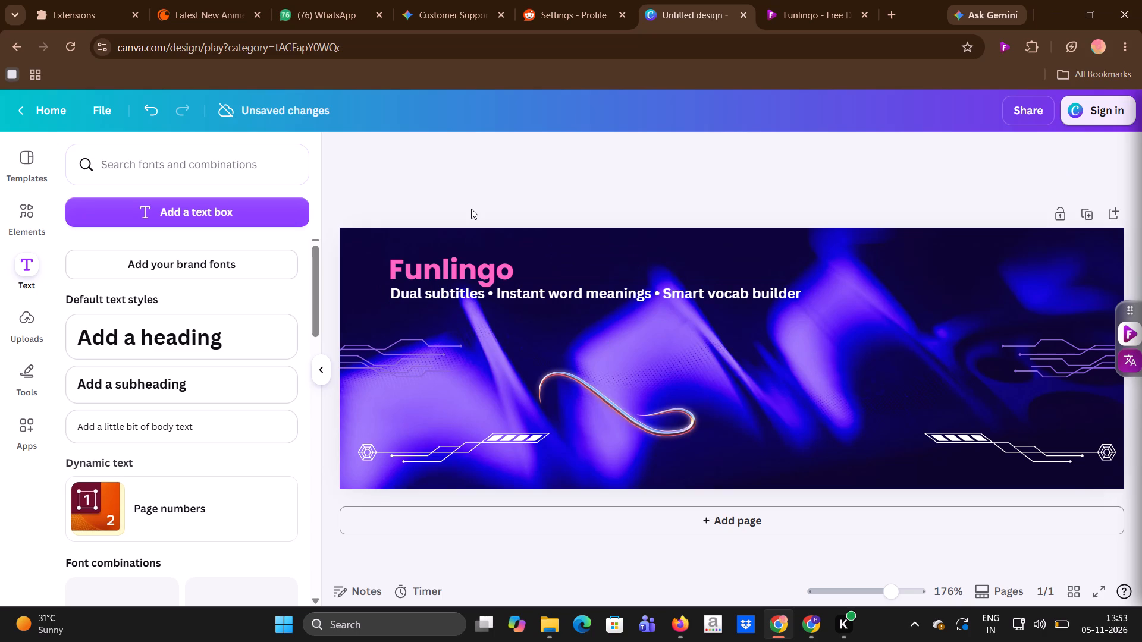
click(469, 289)
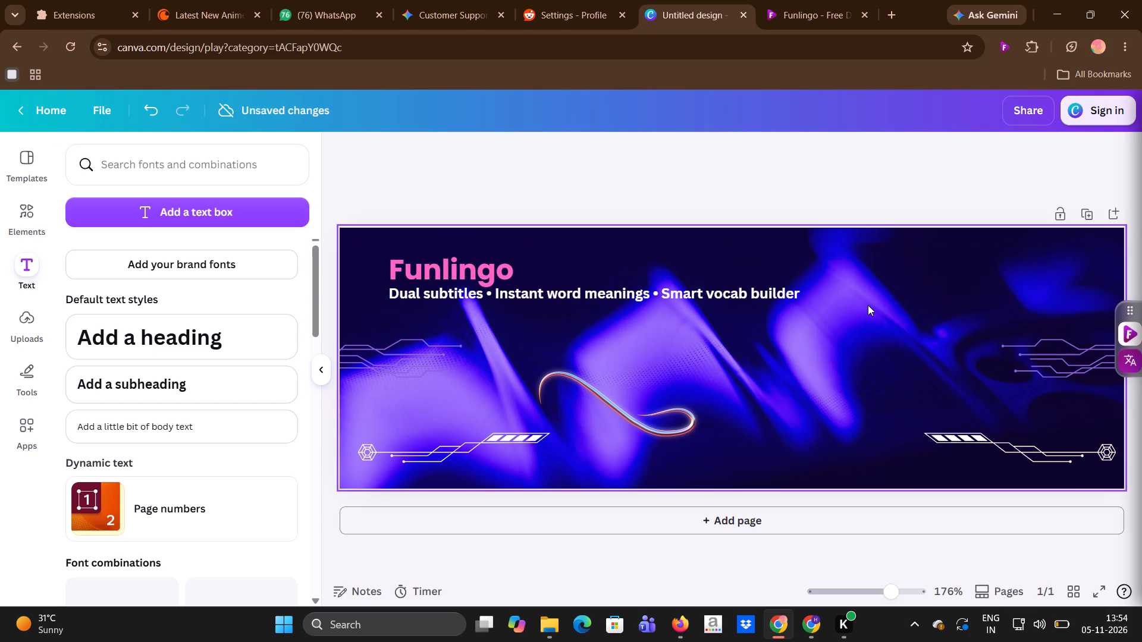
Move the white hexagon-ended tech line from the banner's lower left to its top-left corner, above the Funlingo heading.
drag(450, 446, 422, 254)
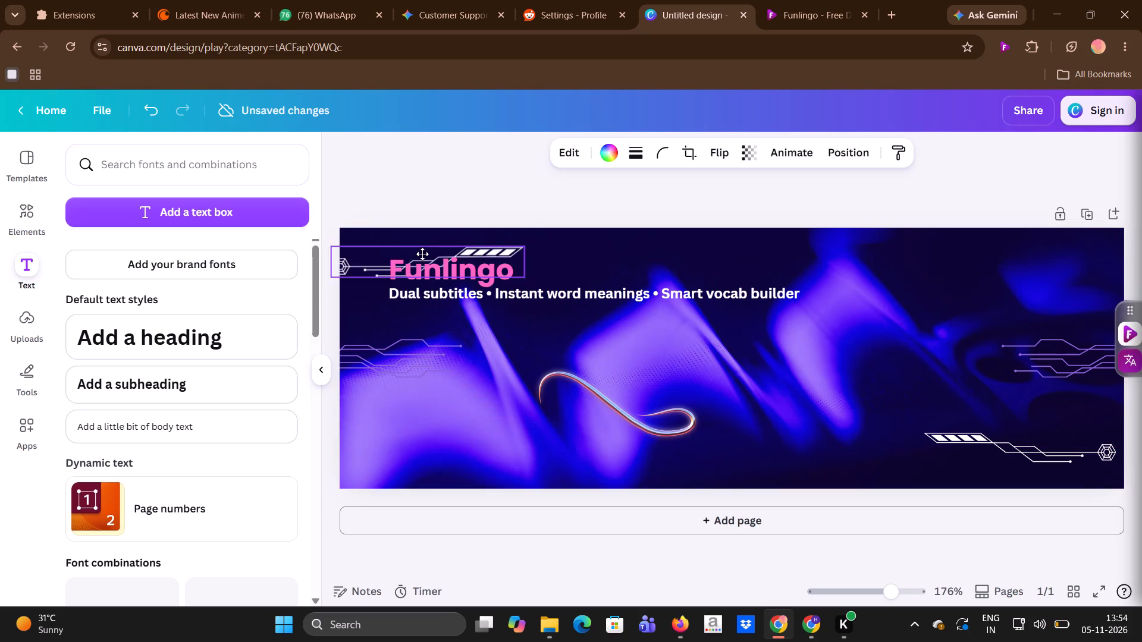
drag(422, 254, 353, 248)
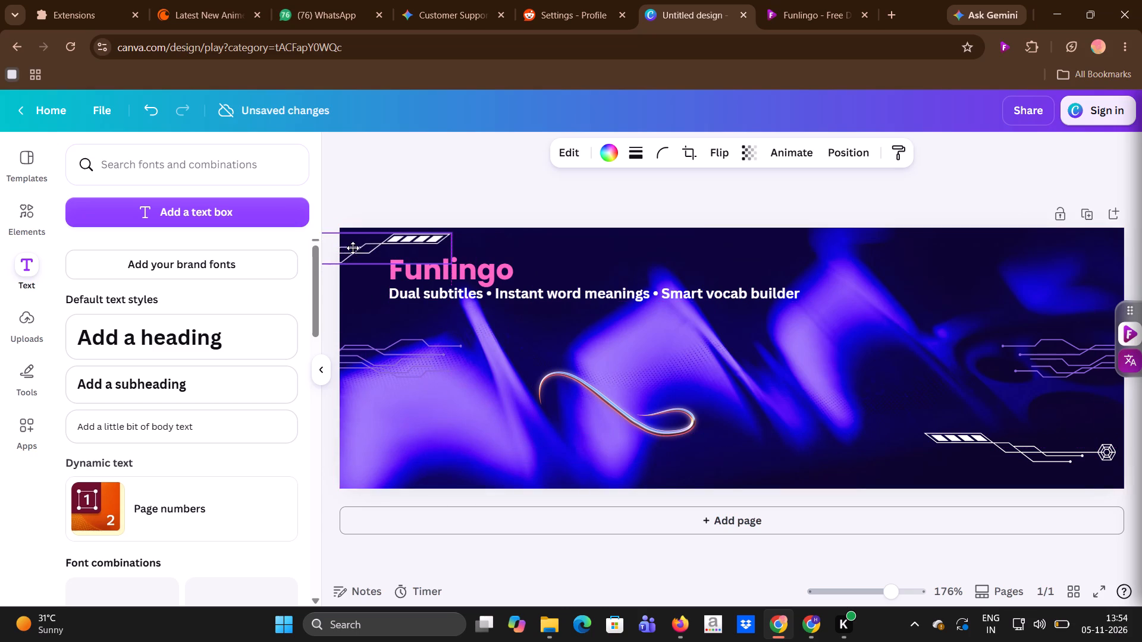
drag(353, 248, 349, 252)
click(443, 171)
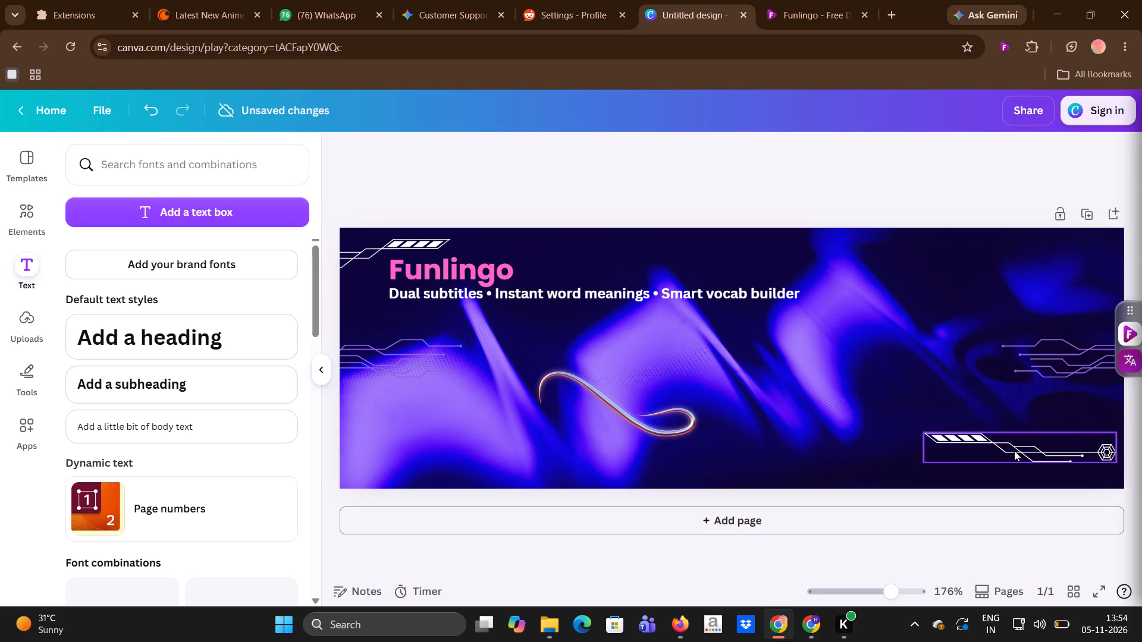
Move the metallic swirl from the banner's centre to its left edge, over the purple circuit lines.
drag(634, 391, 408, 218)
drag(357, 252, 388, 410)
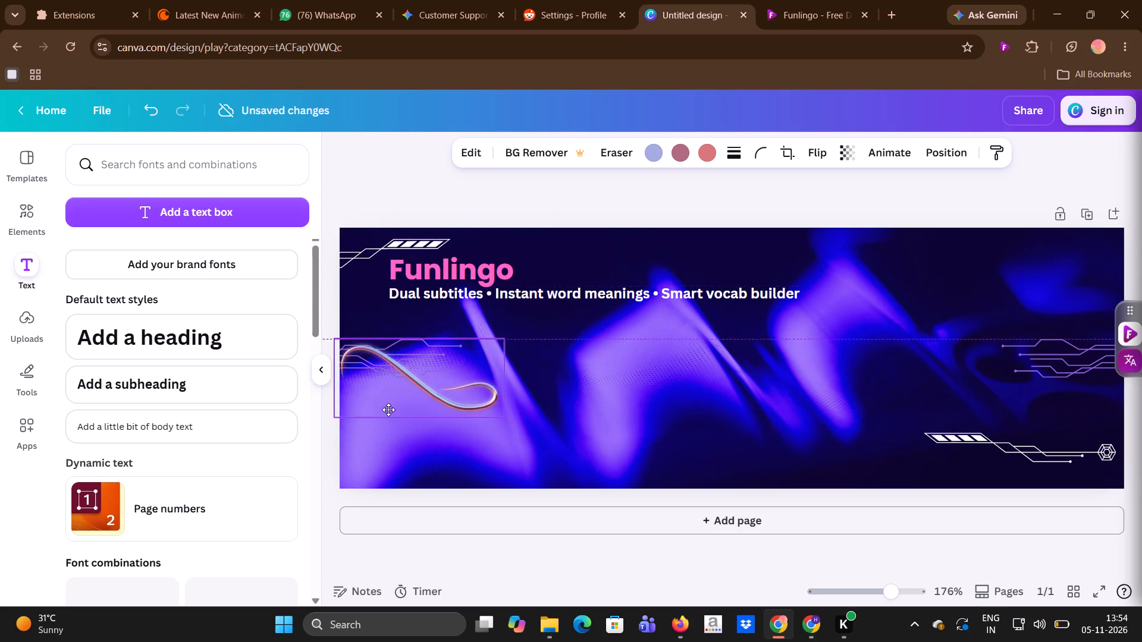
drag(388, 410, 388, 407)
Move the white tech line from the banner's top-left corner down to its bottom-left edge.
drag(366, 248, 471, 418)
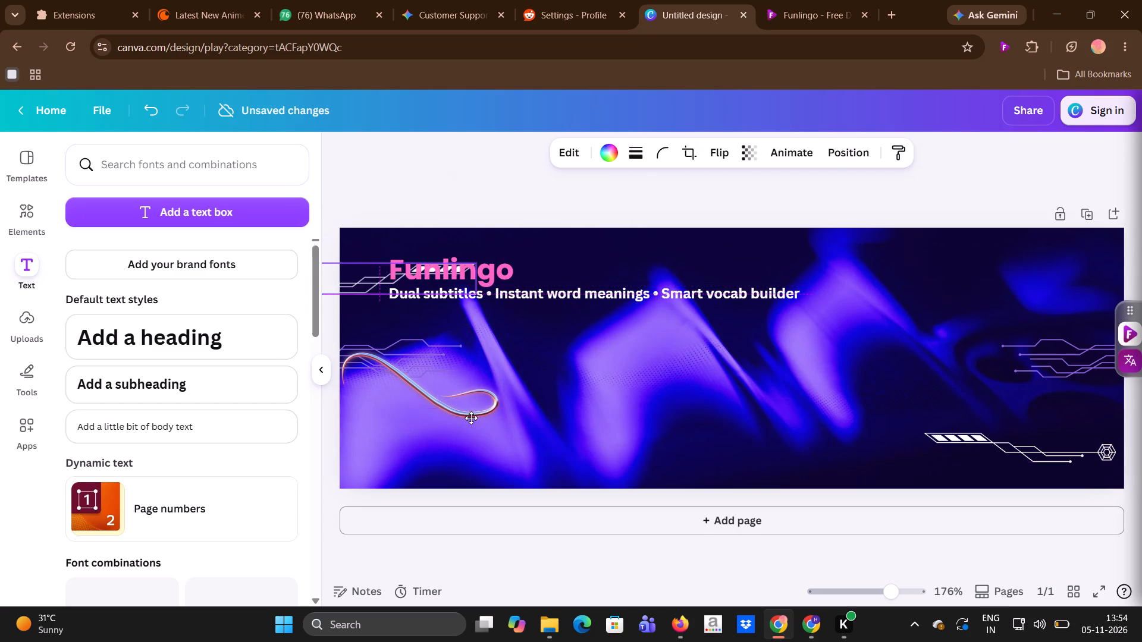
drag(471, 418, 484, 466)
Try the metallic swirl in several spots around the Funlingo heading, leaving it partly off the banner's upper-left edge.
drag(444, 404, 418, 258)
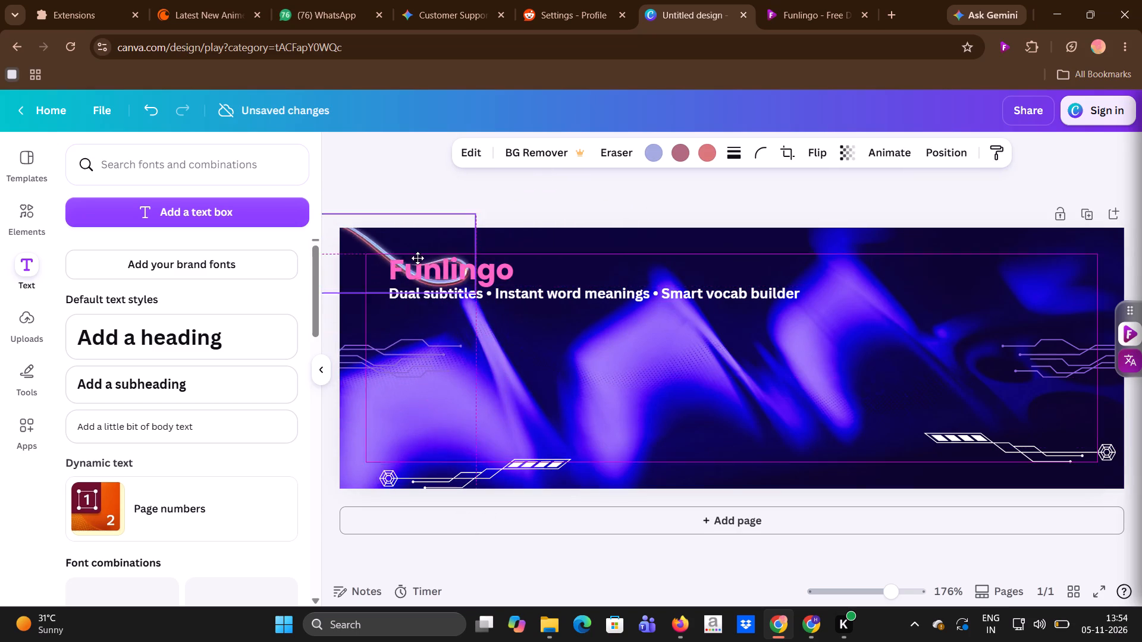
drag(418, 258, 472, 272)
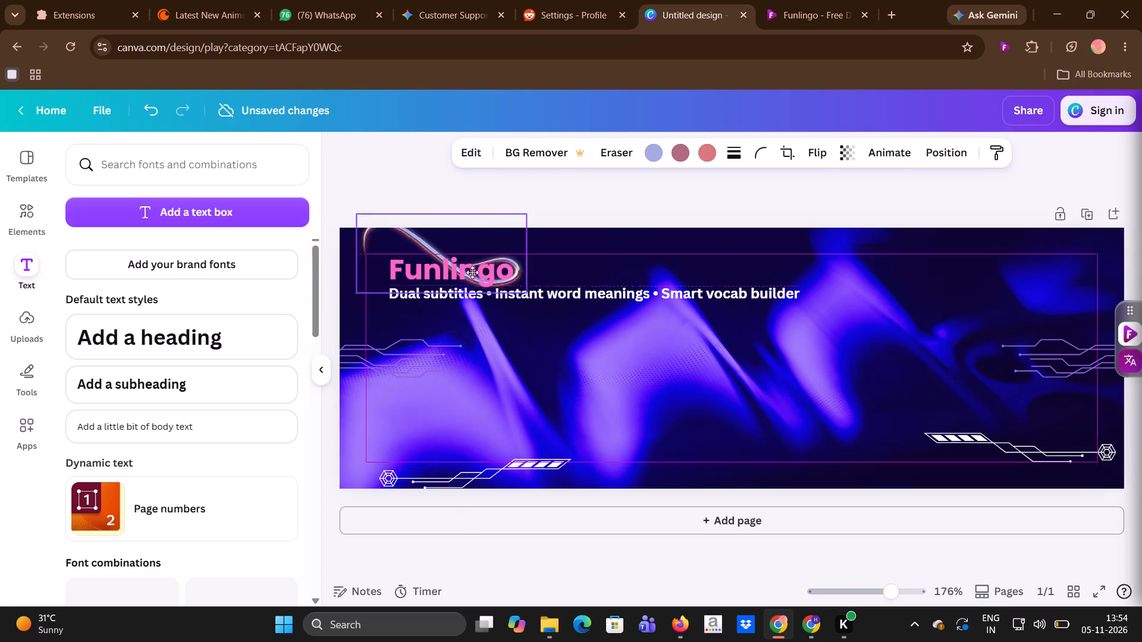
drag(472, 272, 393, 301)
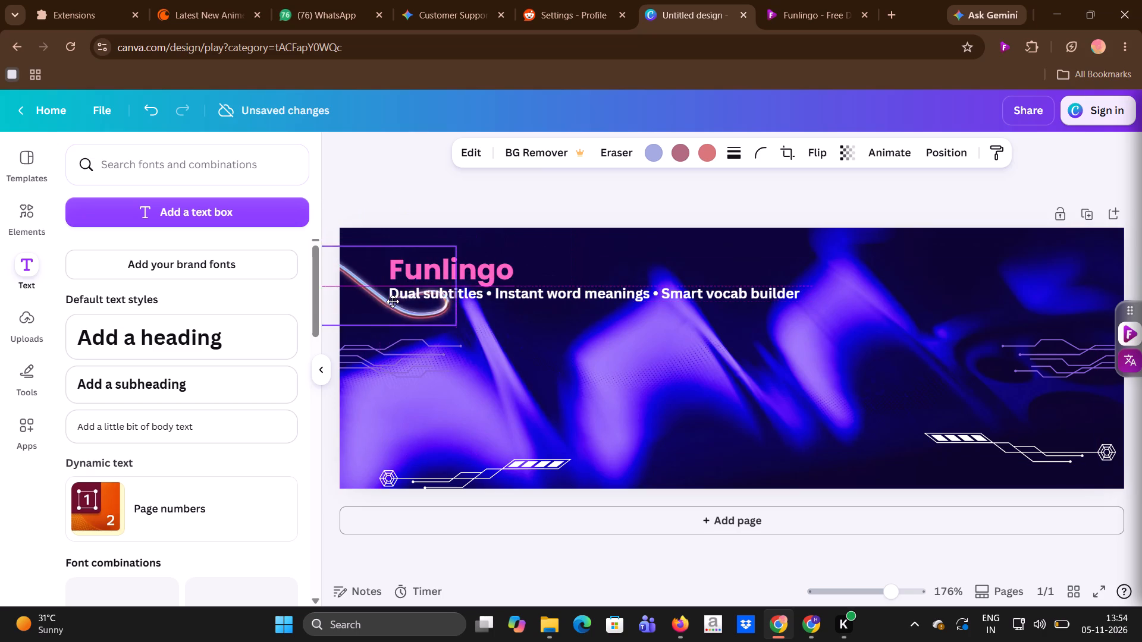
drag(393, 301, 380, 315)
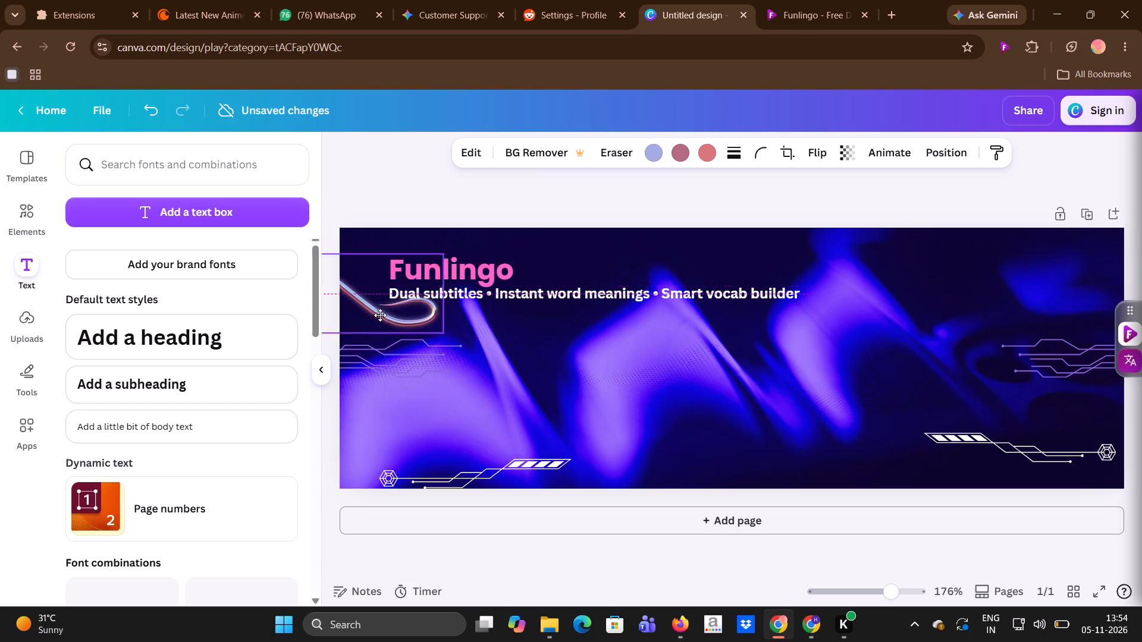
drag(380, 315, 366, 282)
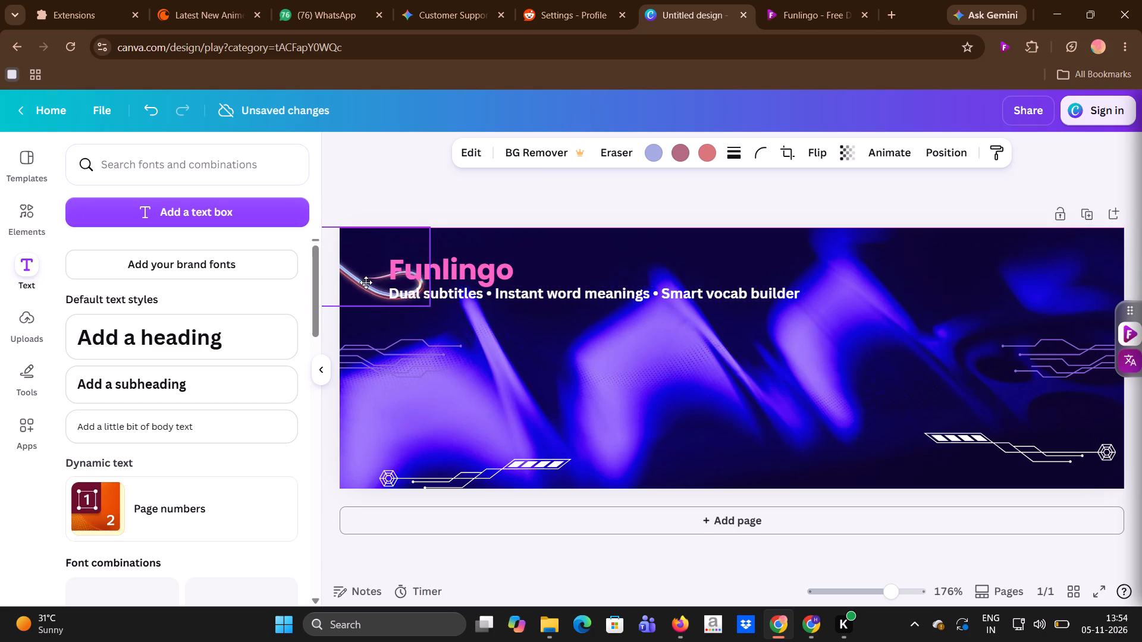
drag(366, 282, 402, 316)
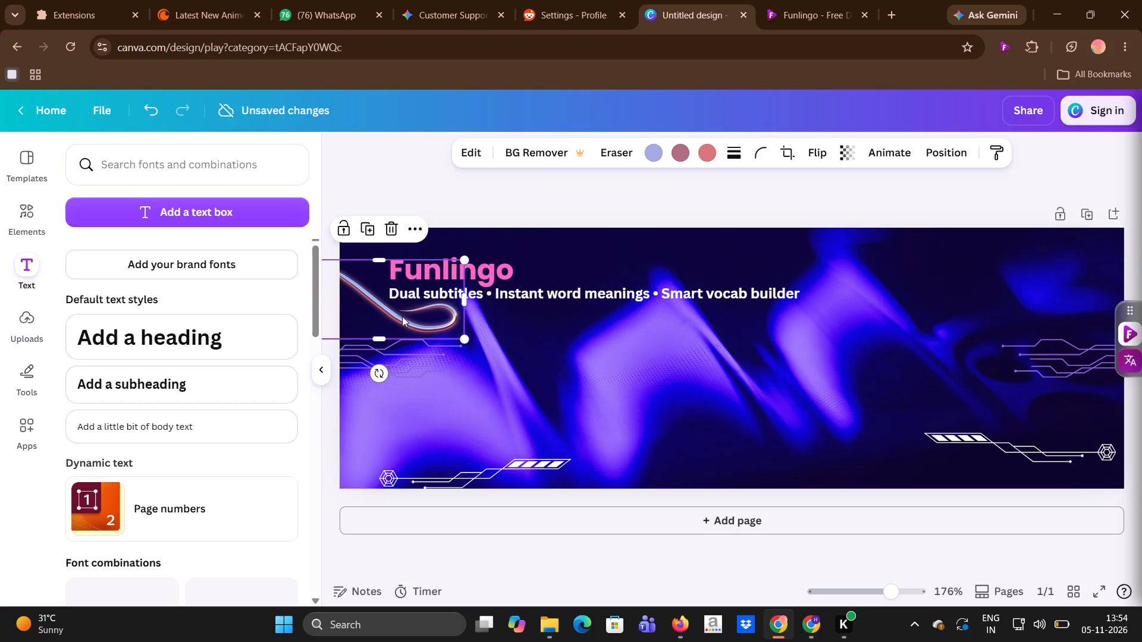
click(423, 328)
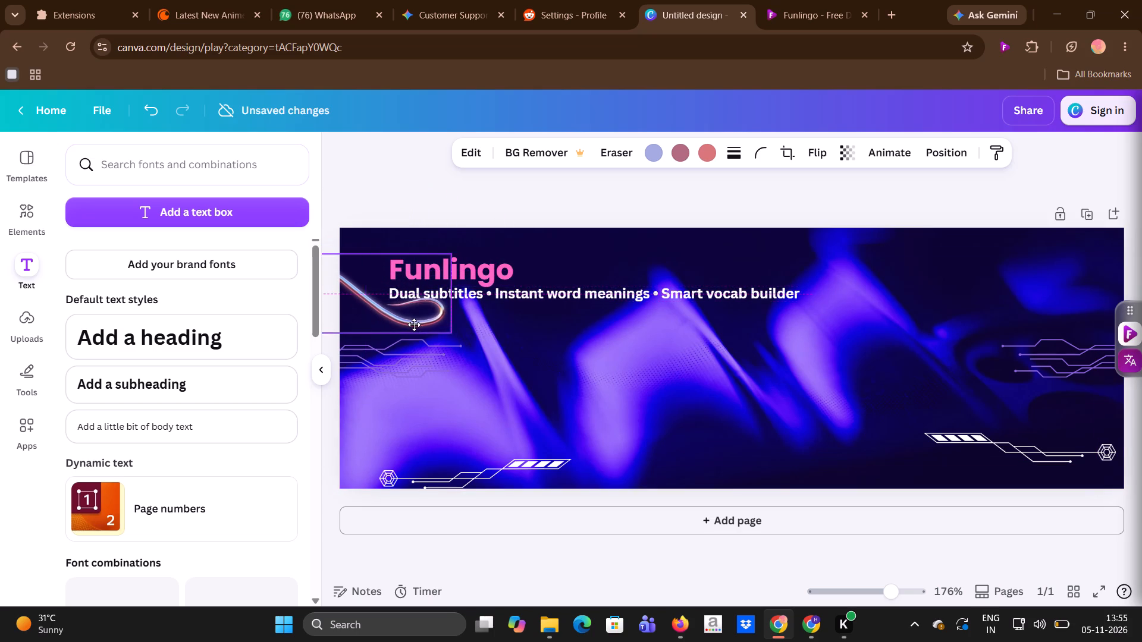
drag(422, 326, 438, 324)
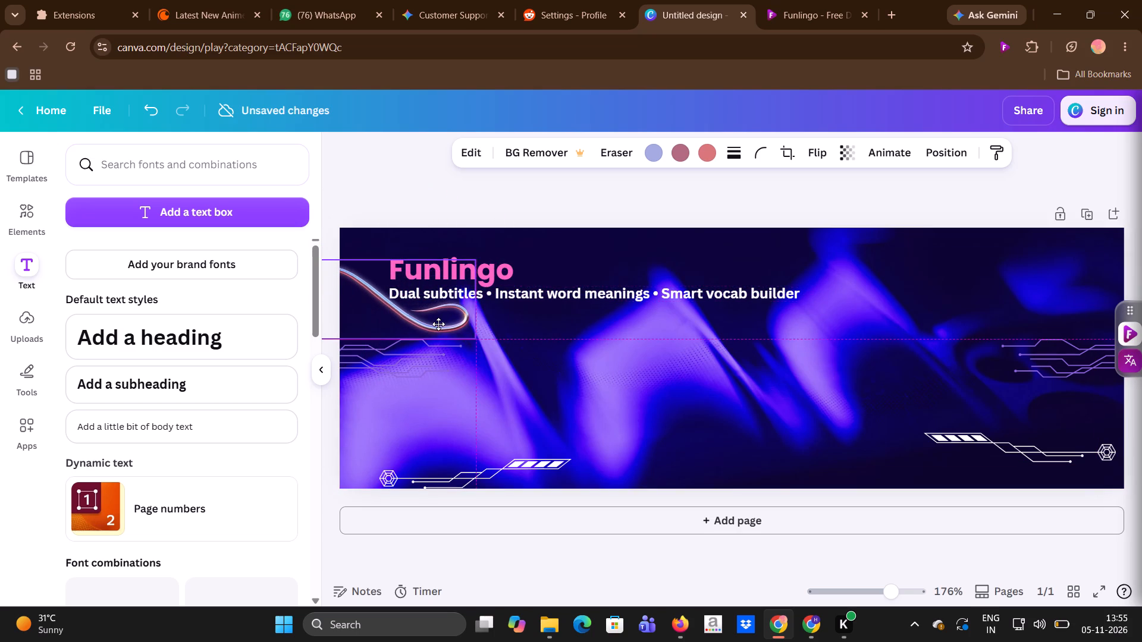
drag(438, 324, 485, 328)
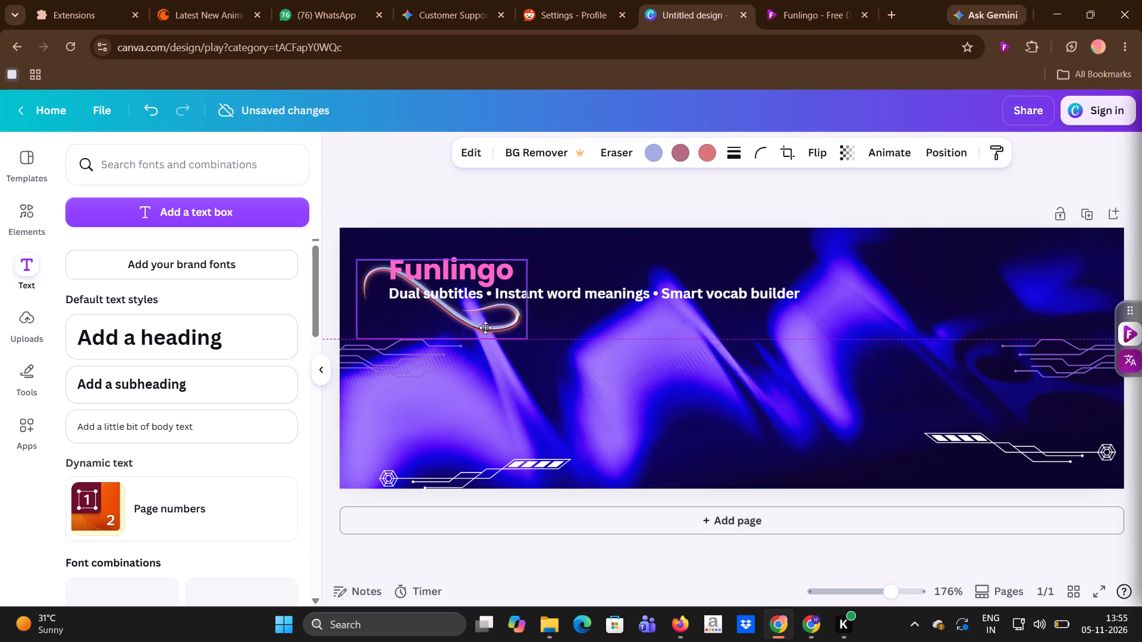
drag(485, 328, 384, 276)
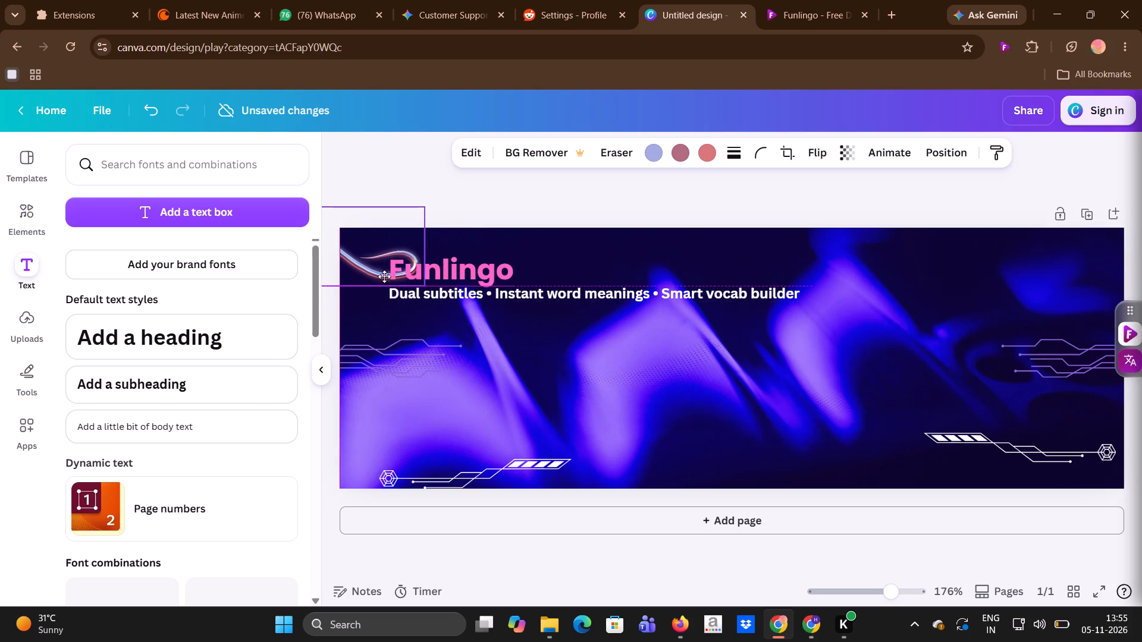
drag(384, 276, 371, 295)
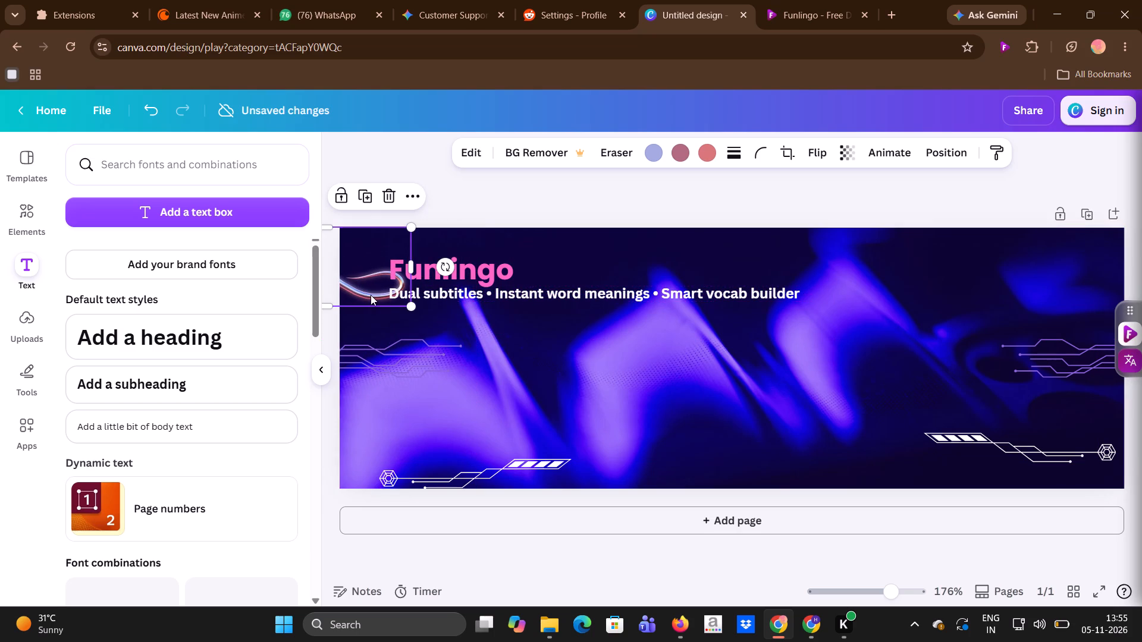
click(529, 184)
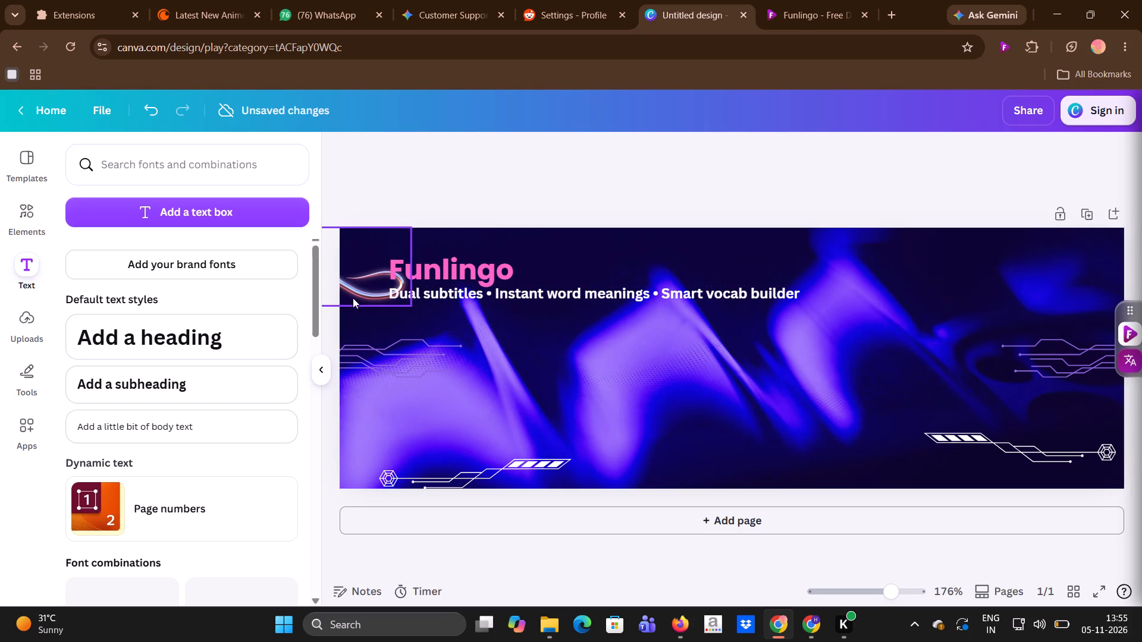
Move the metallic swirl back inside the banner, beneath the left half of the white tagline.
drag(357, 292, 597, 378)
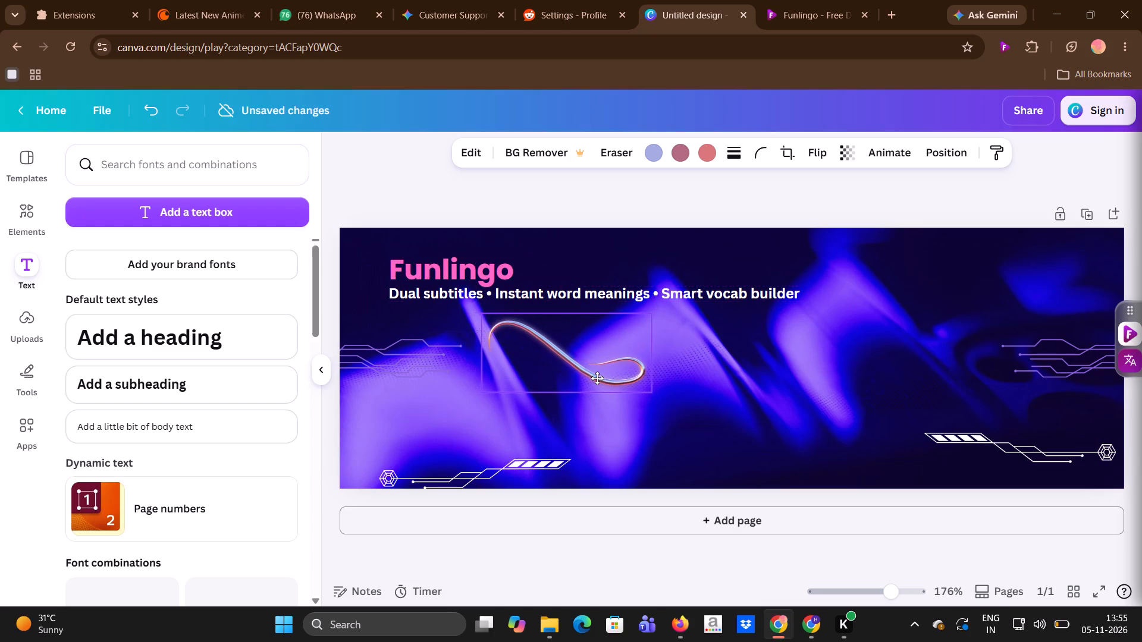
drag(597, 378, 638, 394)
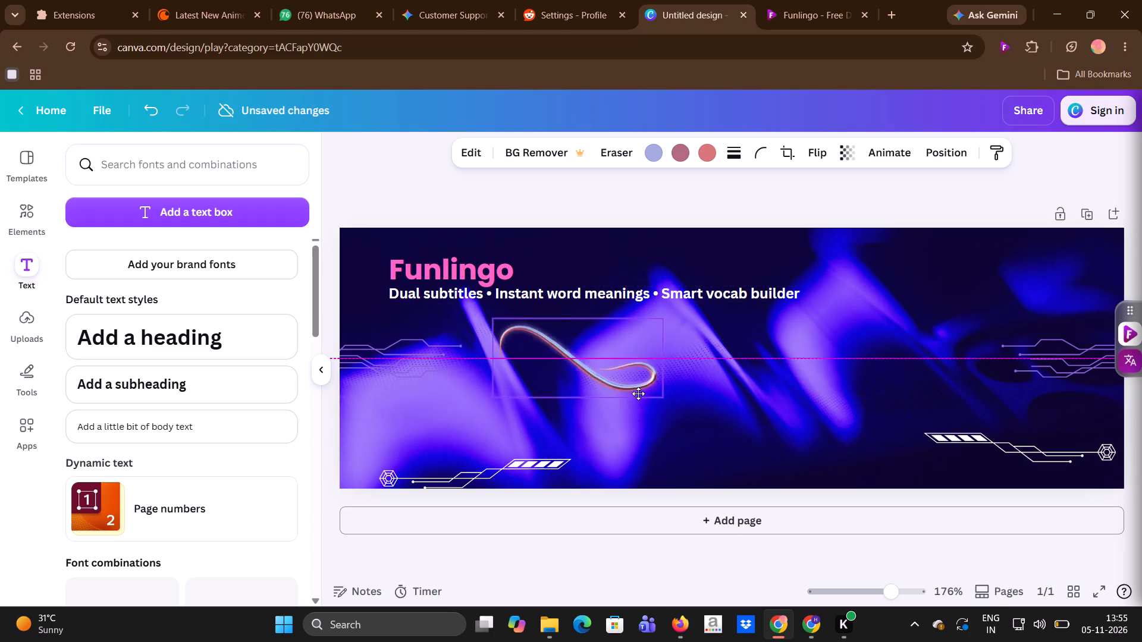
drag(638, 394, 537, 374)
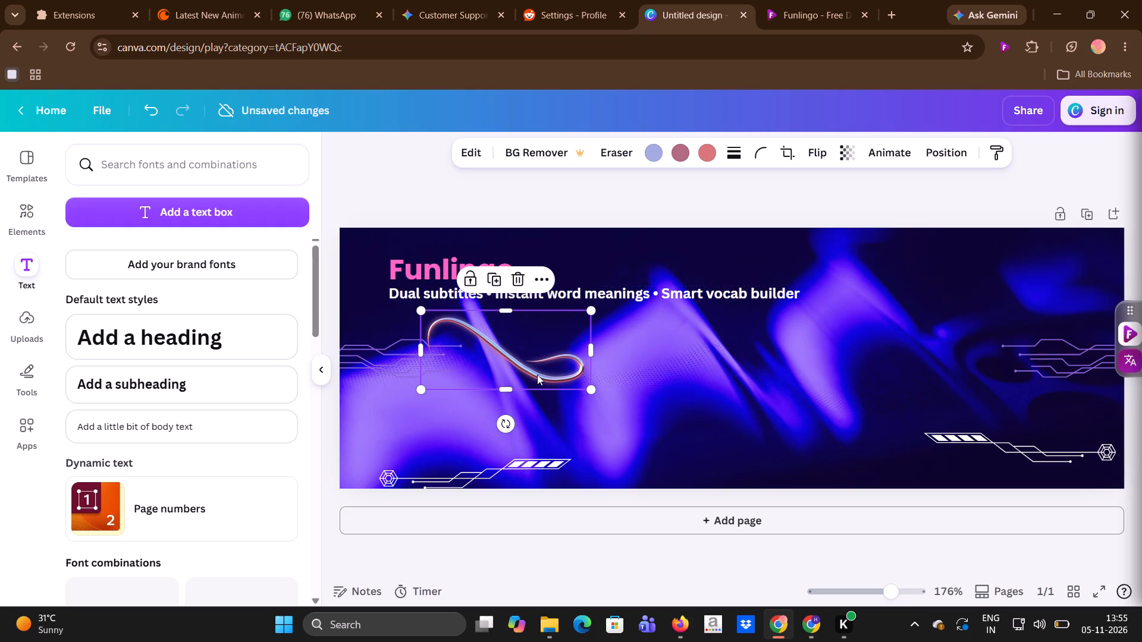
click(502, 539)
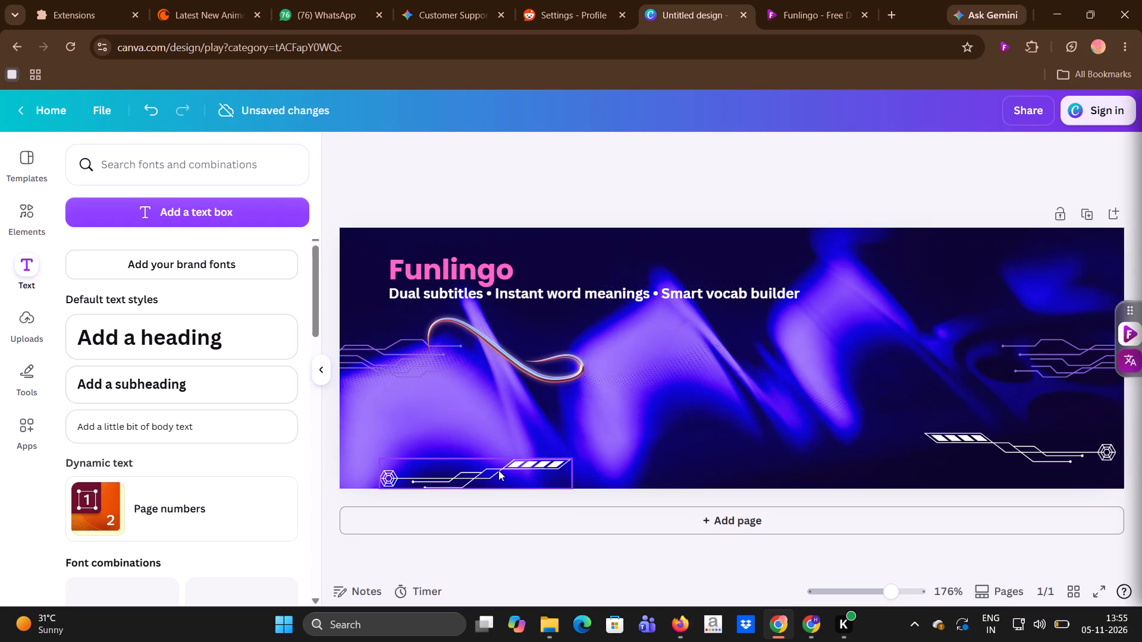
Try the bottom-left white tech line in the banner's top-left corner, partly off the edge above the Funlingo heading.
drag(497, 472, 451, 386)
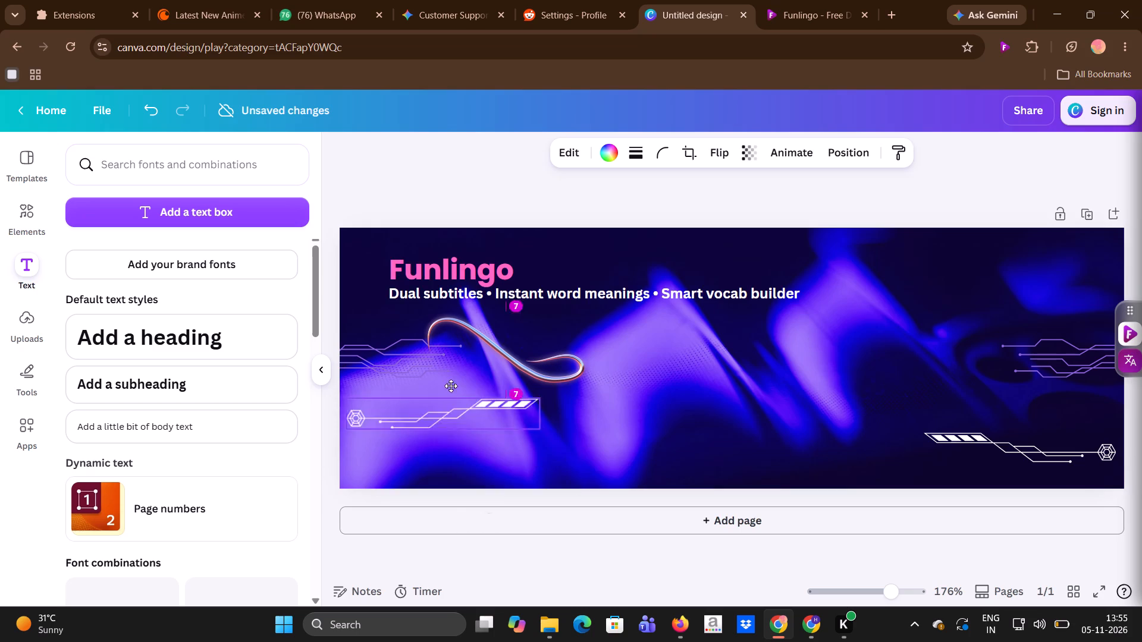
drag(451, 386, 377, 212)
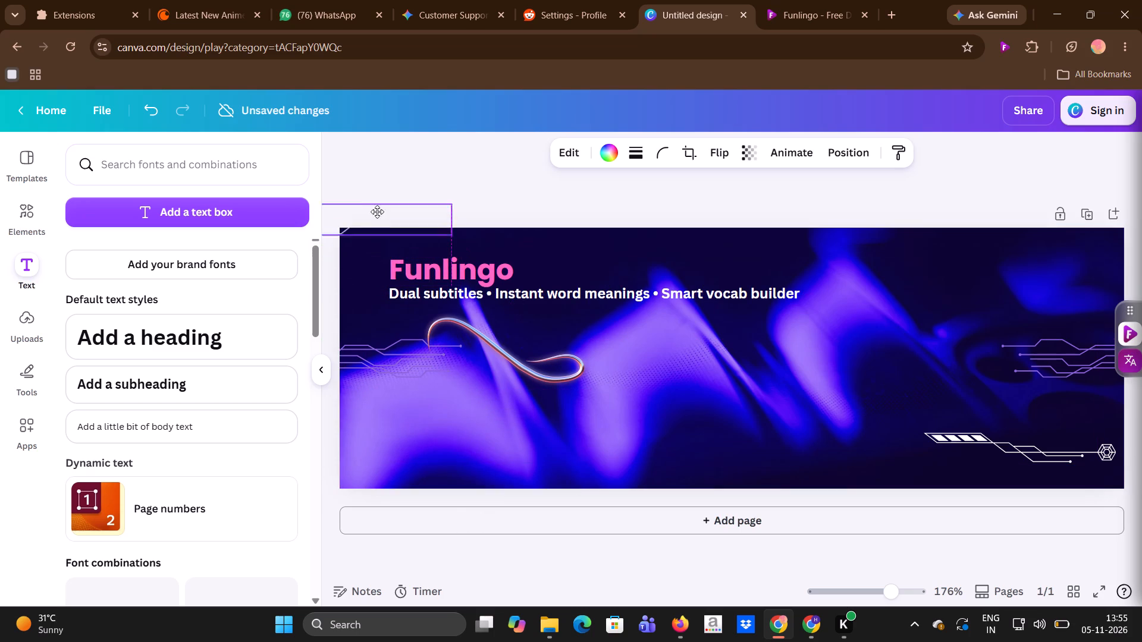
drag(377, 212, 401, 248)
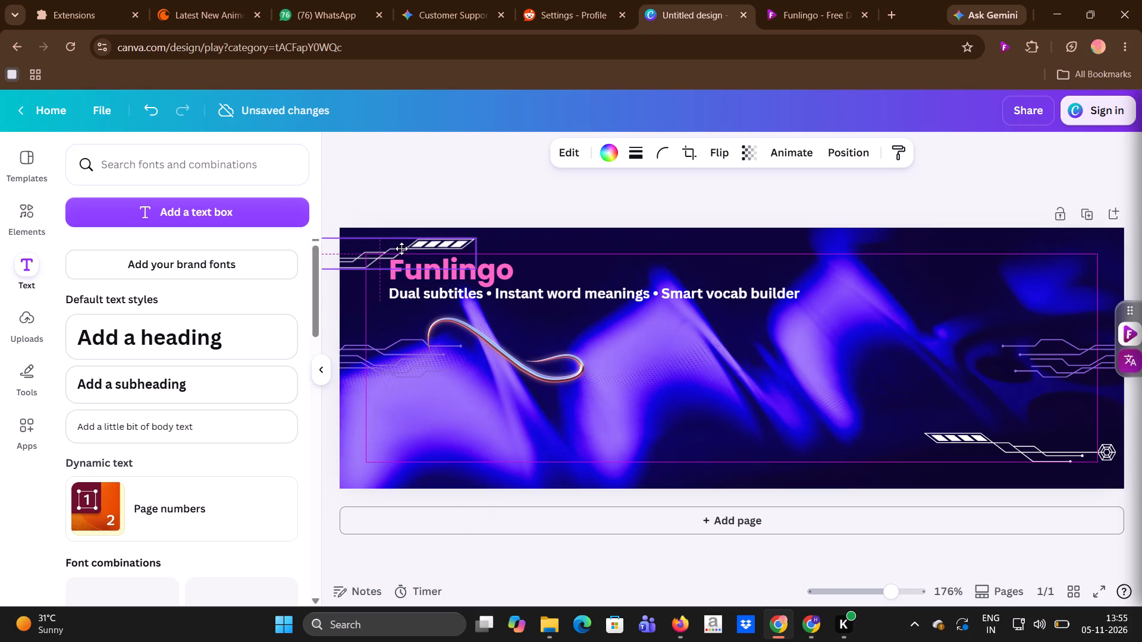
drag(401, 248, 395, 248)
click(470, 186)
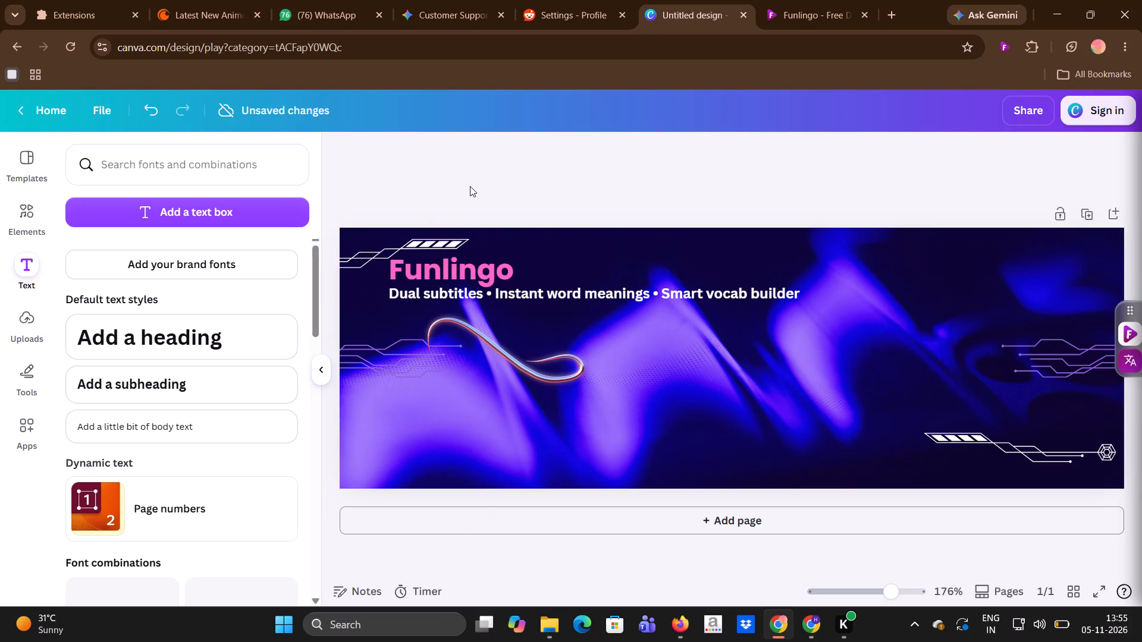
Place the white tech line at the banner's lower left, partly off the edge and level with its counterpart at lower right.
drag(429, 240, 412, 403)
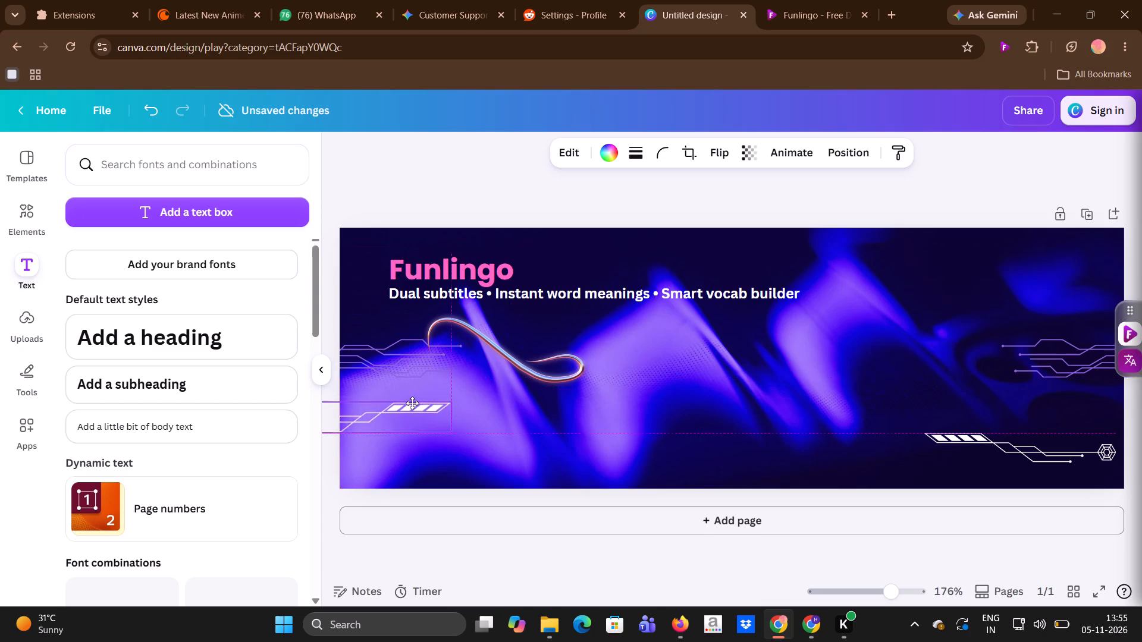
drag(412, 403, 439, 435)
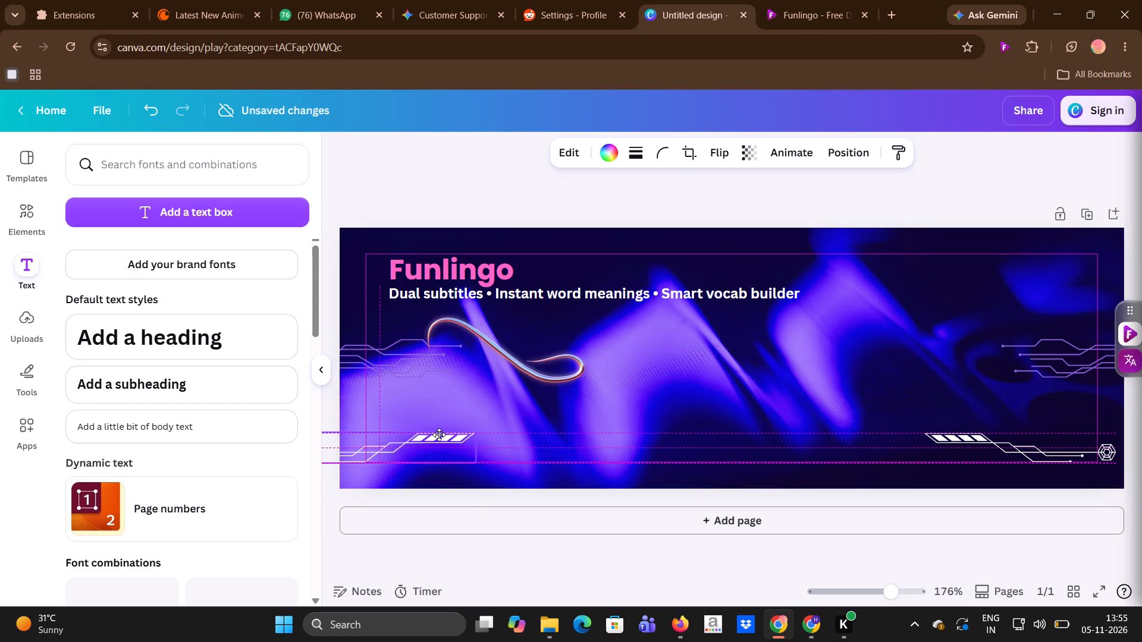
drag(439, 435, 444, 440)
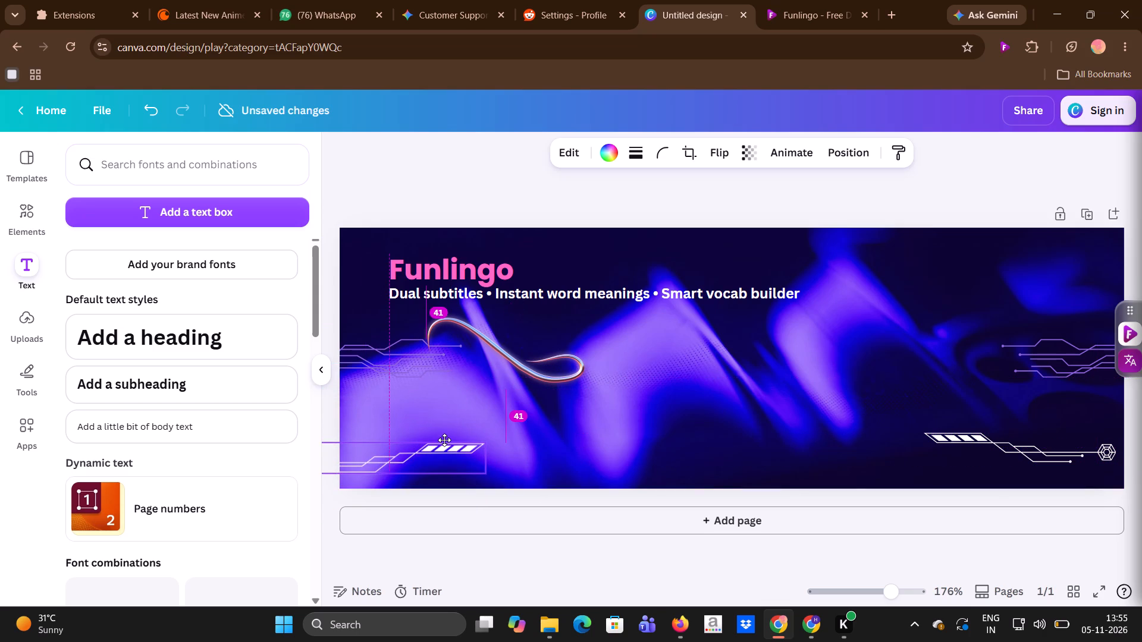
drag(444, 440, 454, 435)
Move the metallic swirl to the banner's top edge, just above the "Smart vocab builder" part of the tagline.
drag(508, 340, 741, 278)
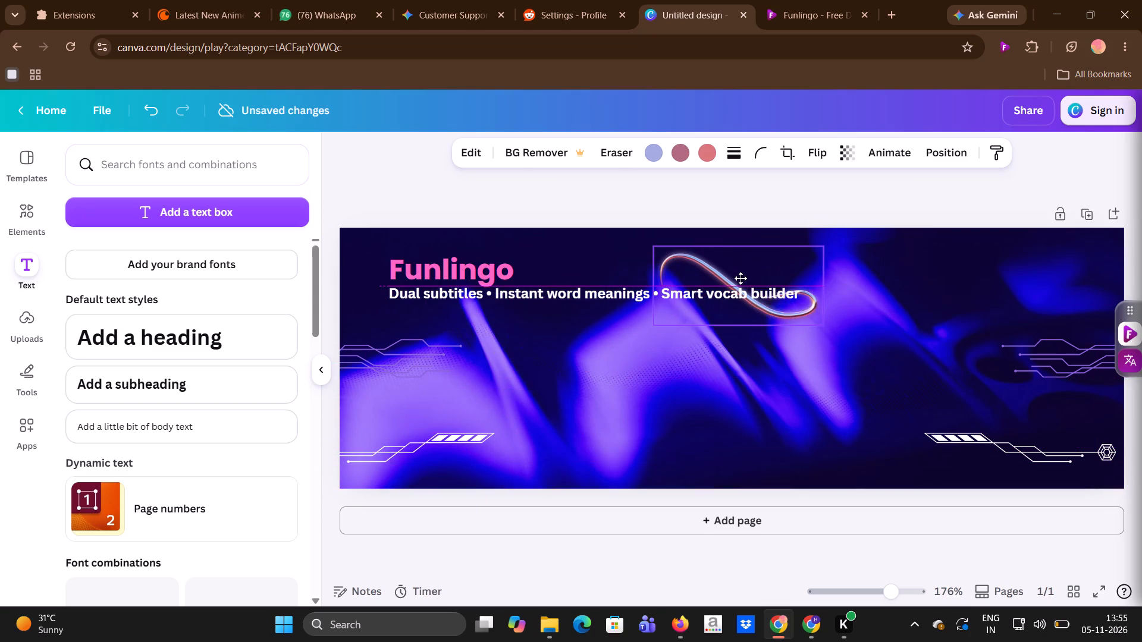
drag(741, 278, 745, 252)
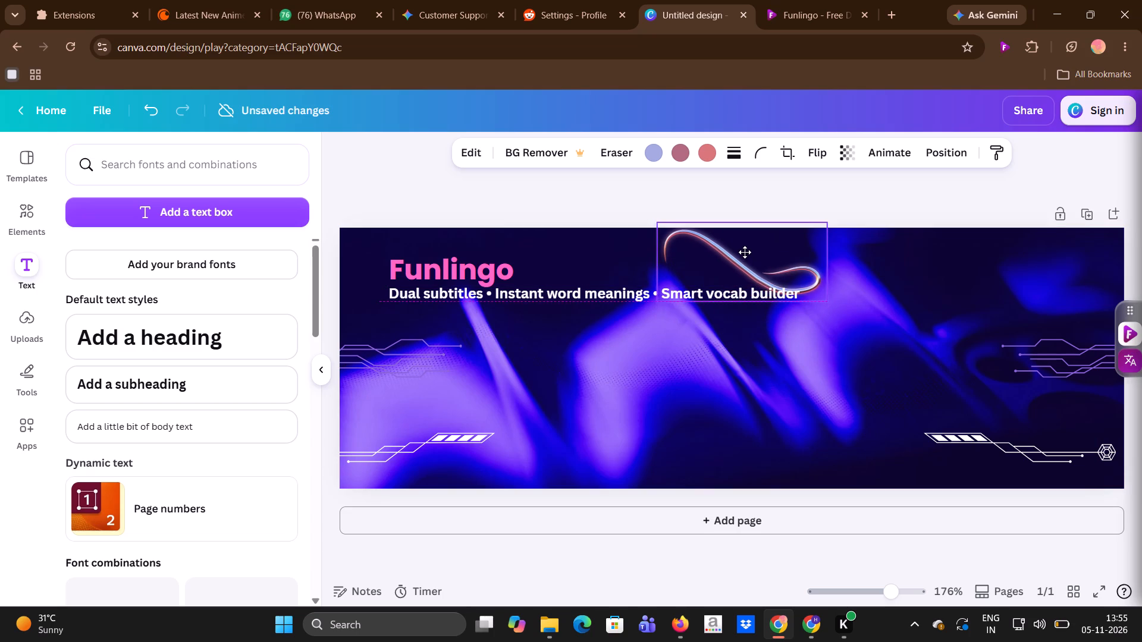
drag(745, 252, 745, 253)
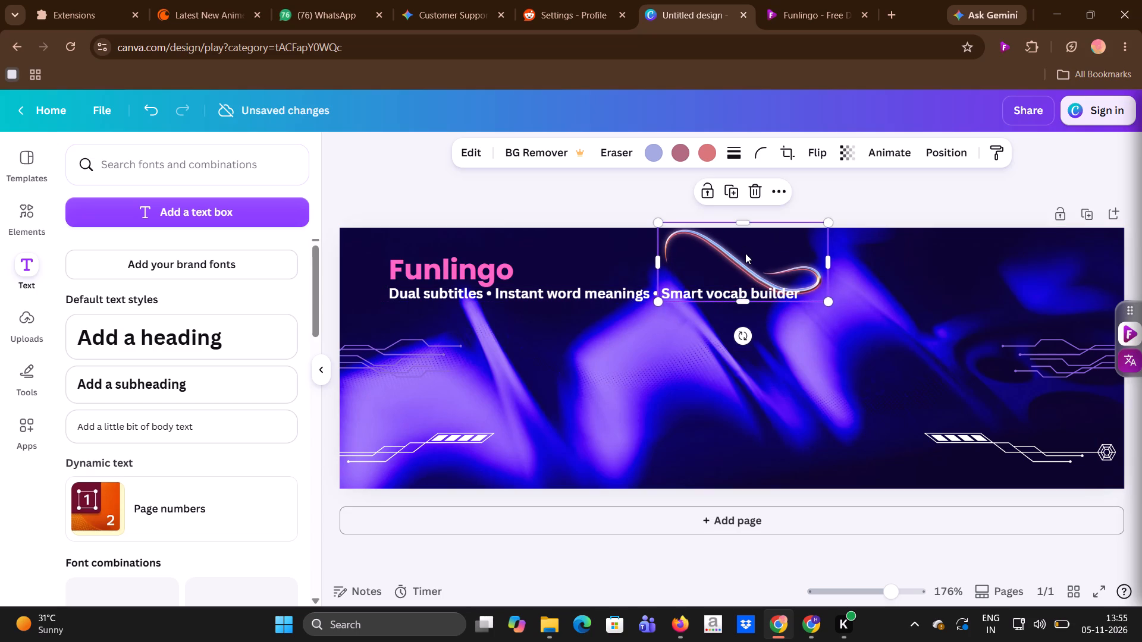
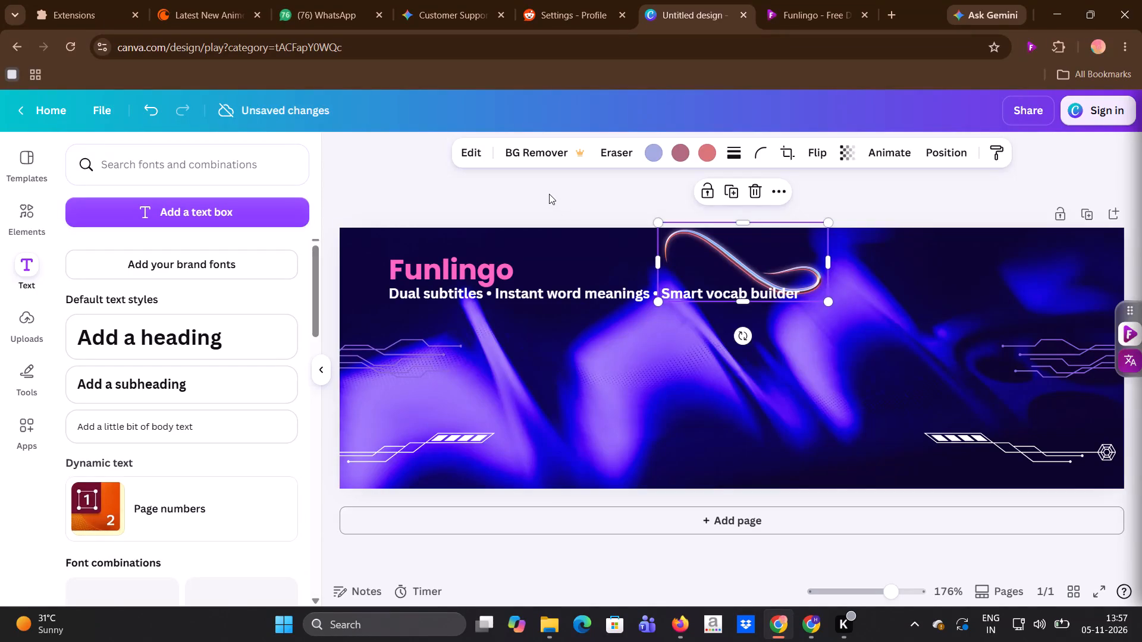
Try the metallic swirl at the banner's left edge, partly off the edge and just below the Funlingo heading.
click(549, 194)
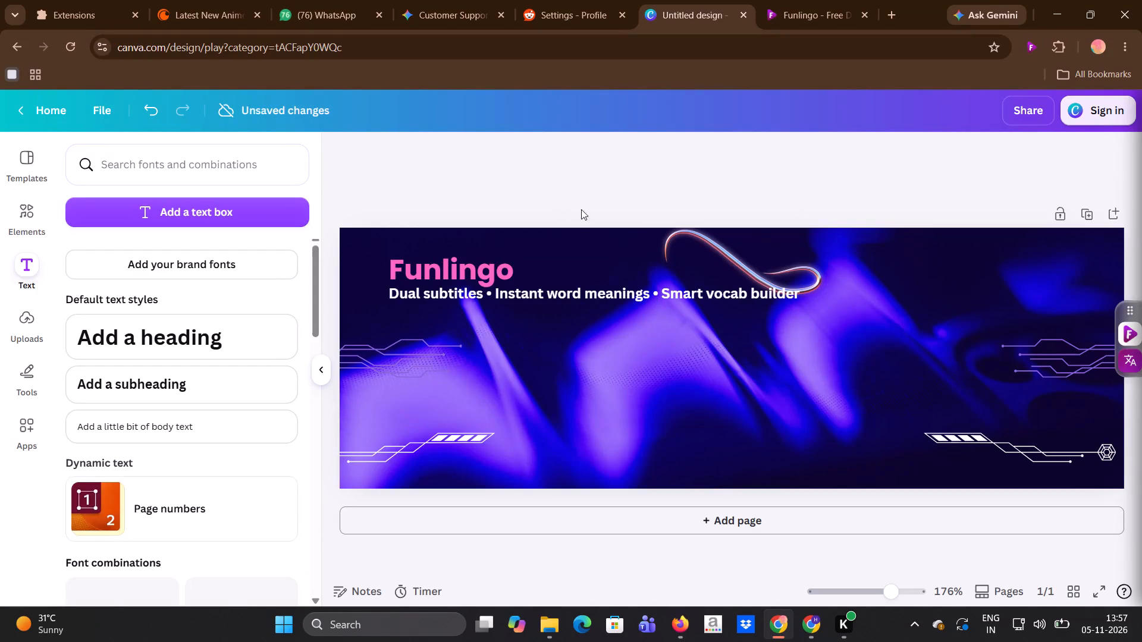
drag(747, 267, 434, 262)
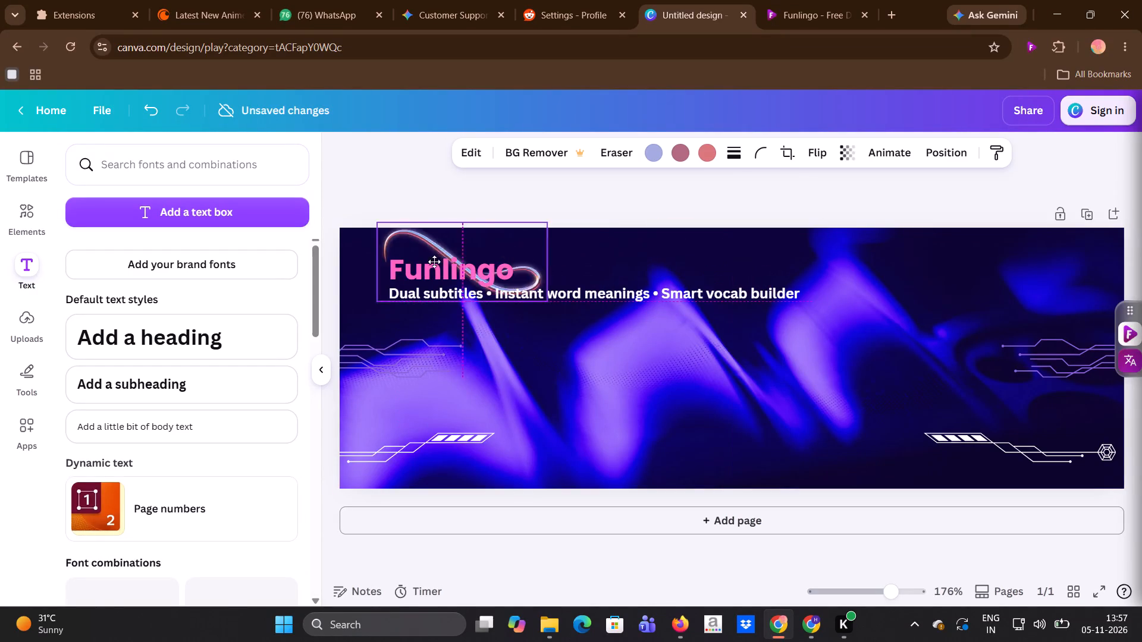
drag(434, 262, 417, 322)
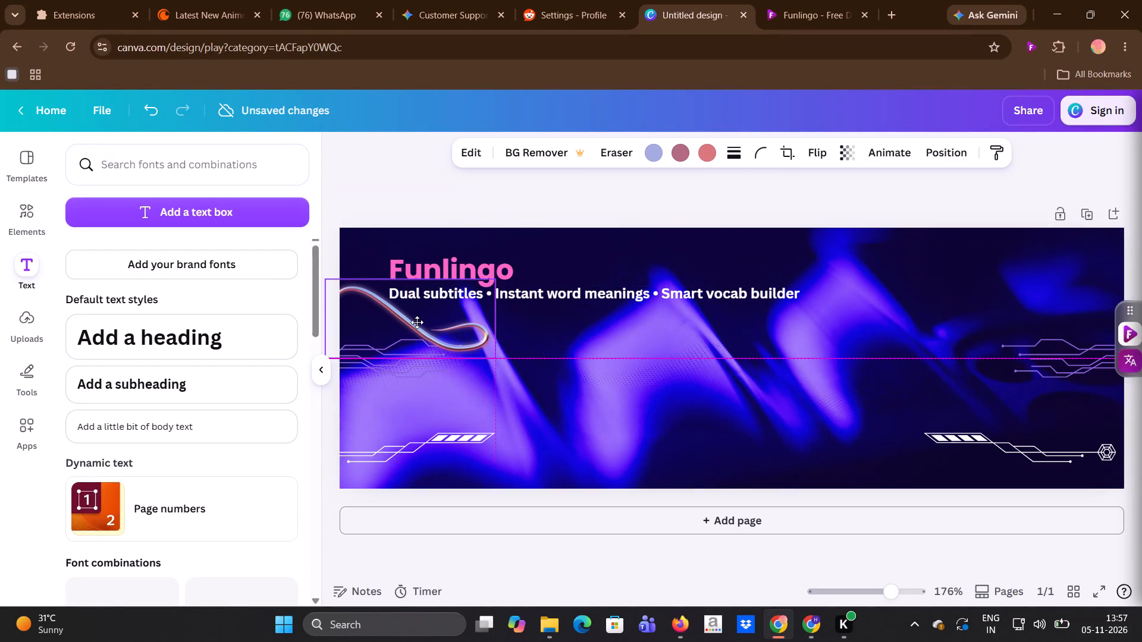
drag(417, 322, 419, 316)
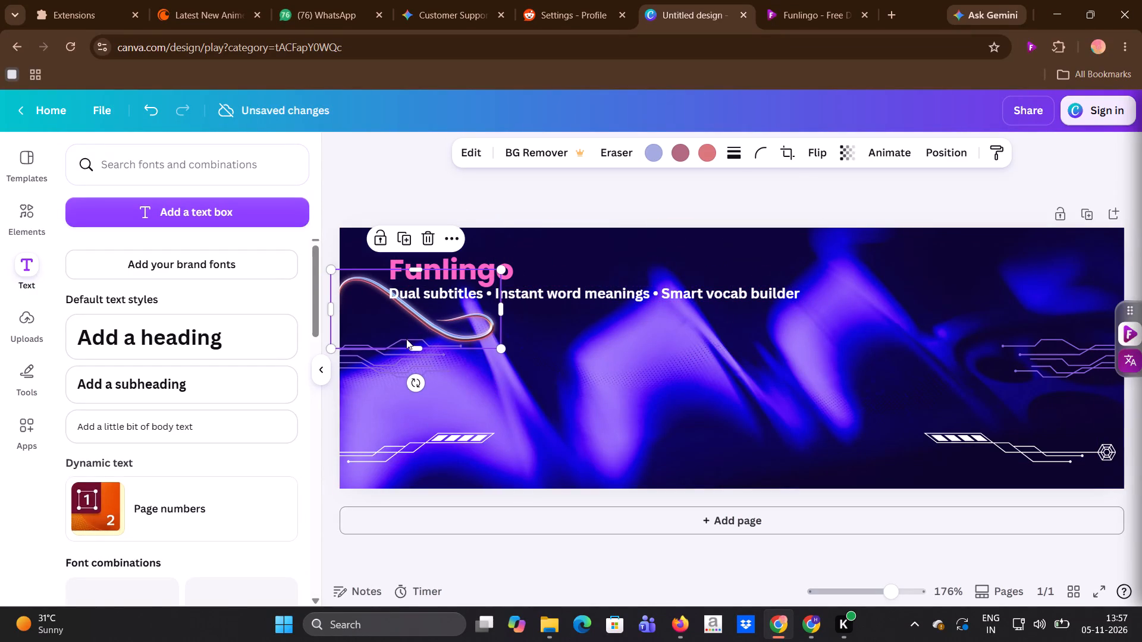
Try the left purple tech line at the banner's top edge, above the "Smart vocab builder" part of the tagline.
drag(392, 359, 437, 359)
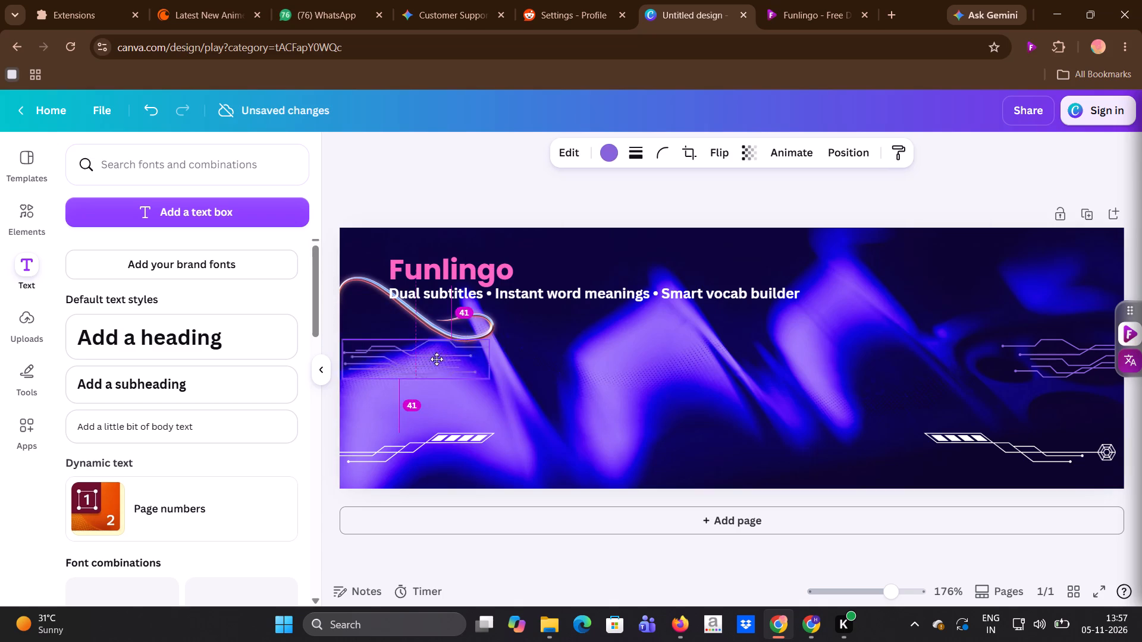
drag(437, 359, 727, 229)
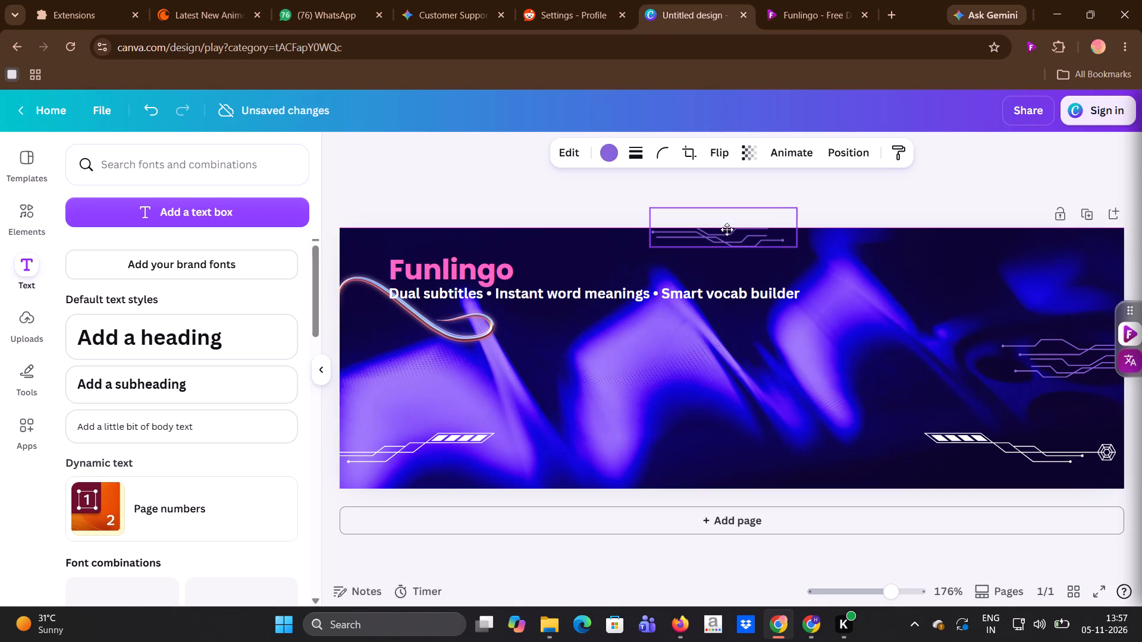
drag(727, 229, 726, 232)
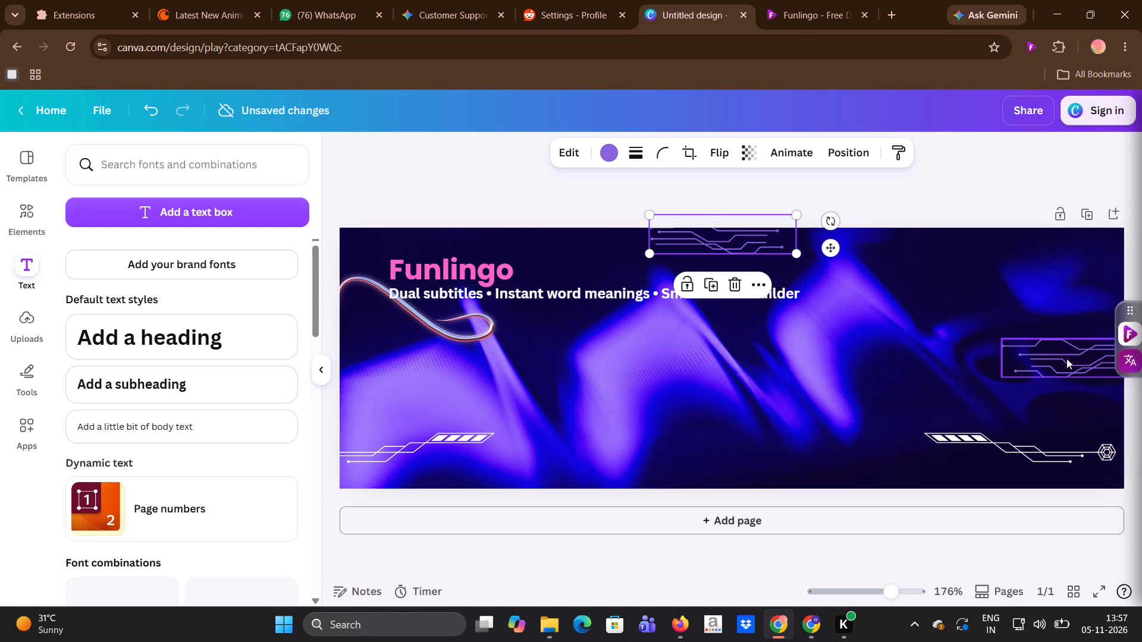
Move the right-hand purple tech line slightly higher and further off the banner's right edge.
drag(1071, 361, 1074, 275)
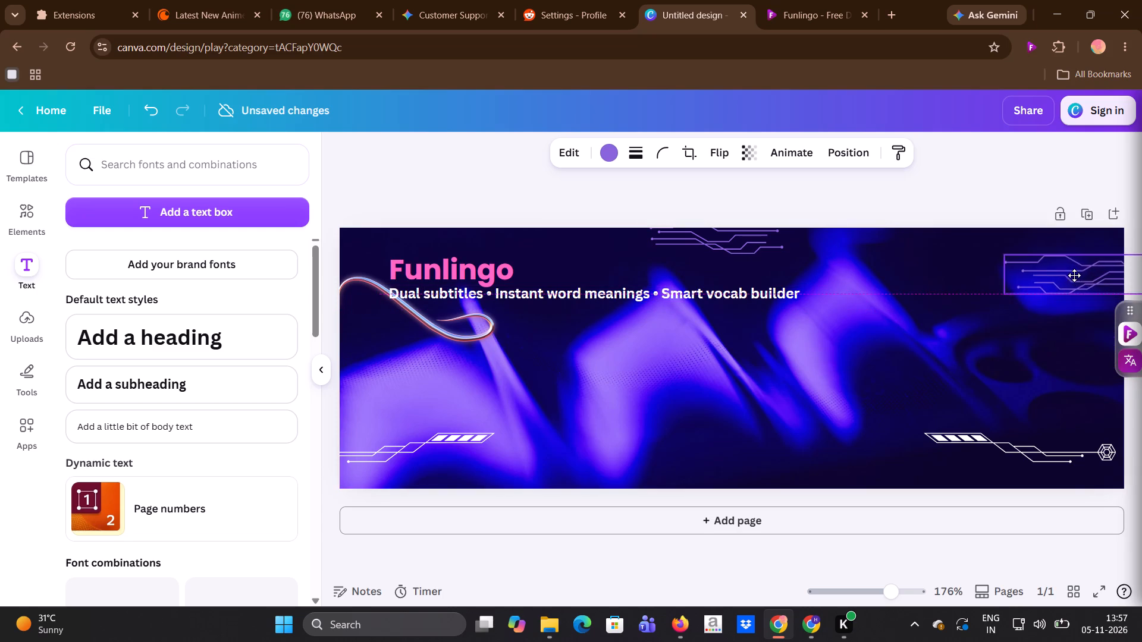
drag(1074, 275, 1105, 341)
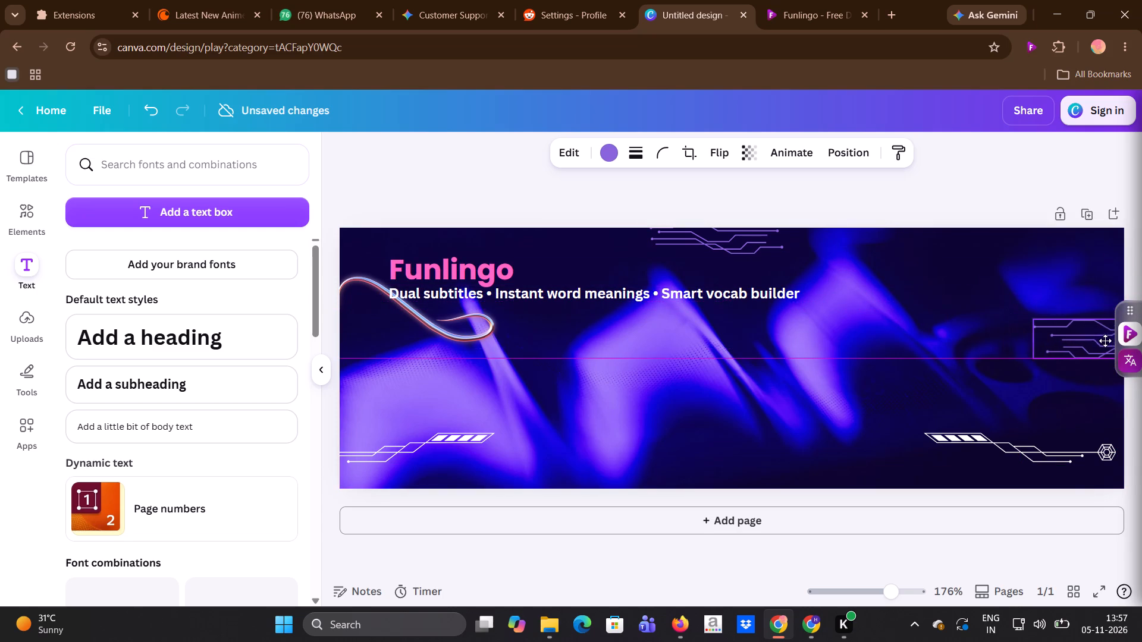
drag(1105, 341, 1109, 340)
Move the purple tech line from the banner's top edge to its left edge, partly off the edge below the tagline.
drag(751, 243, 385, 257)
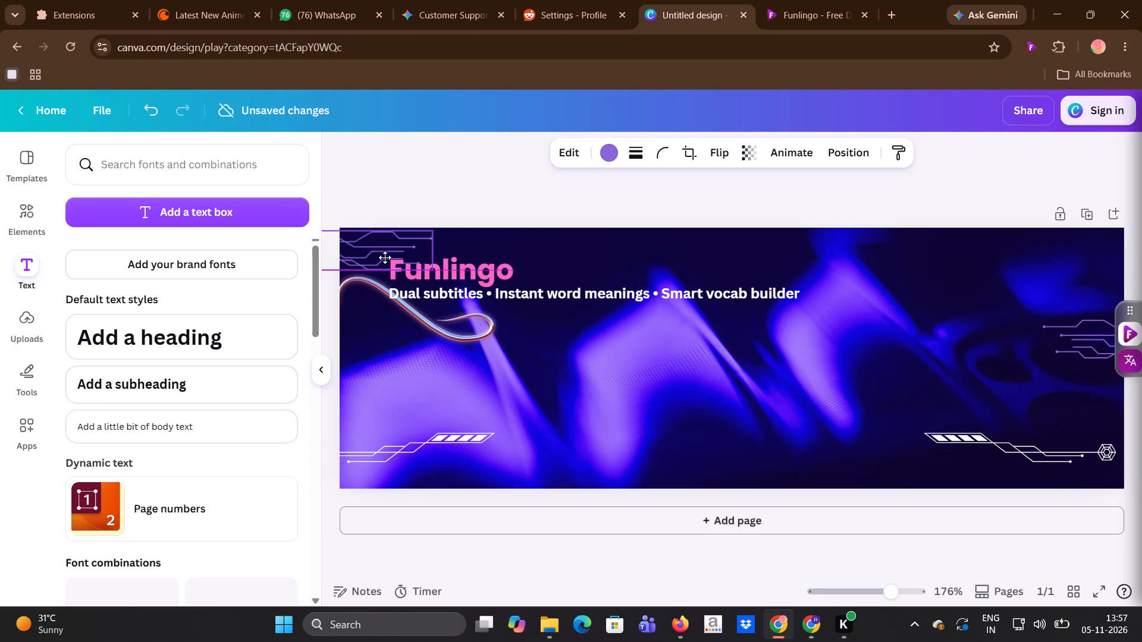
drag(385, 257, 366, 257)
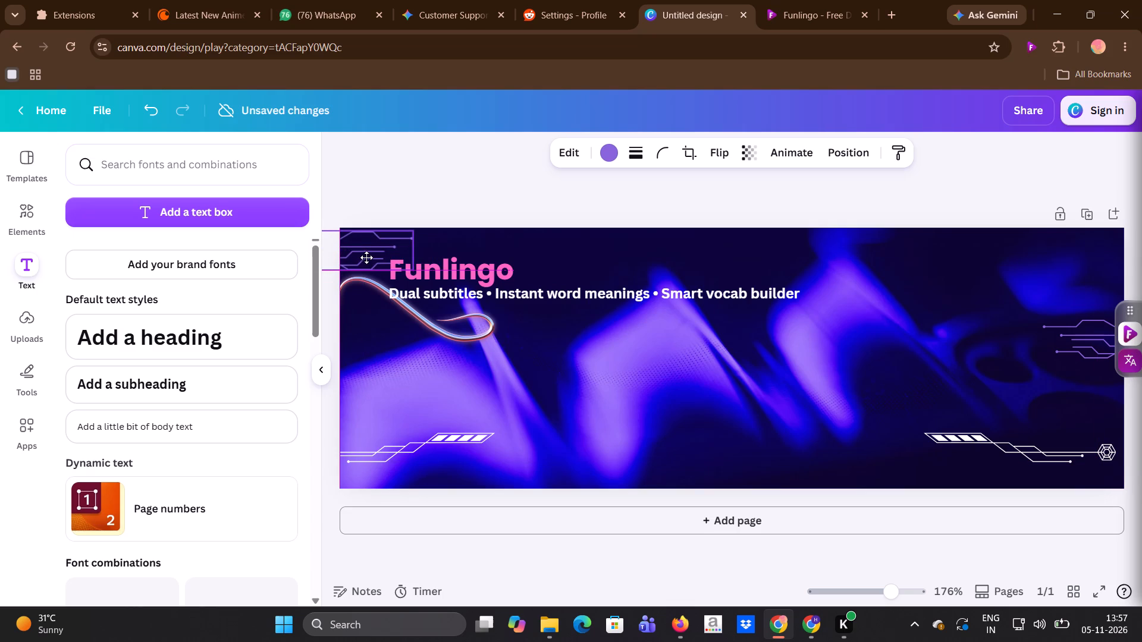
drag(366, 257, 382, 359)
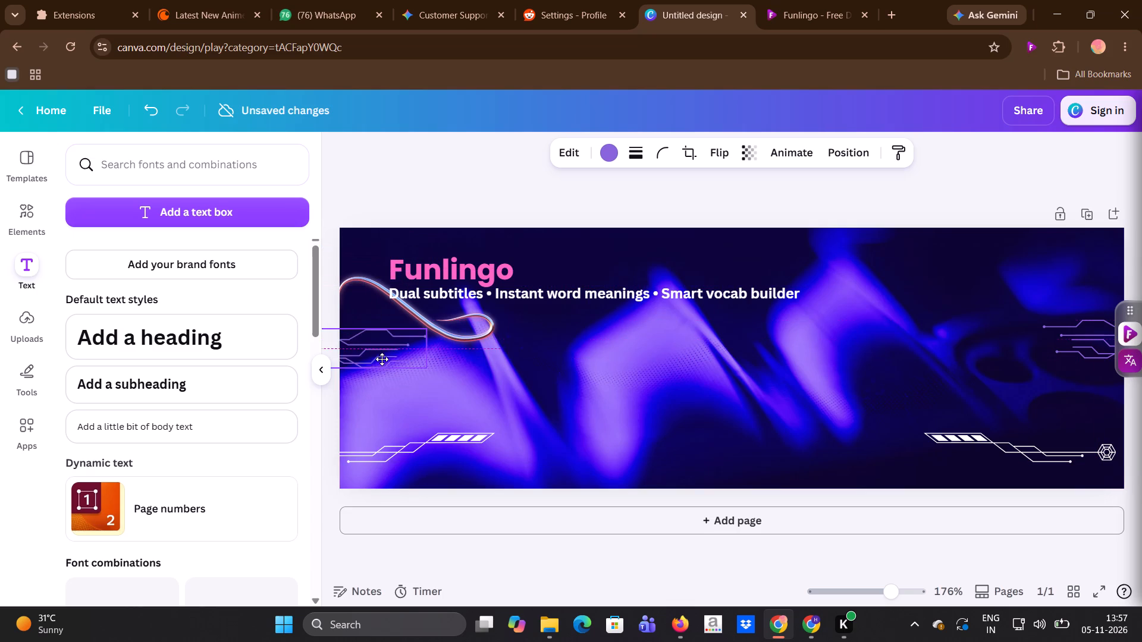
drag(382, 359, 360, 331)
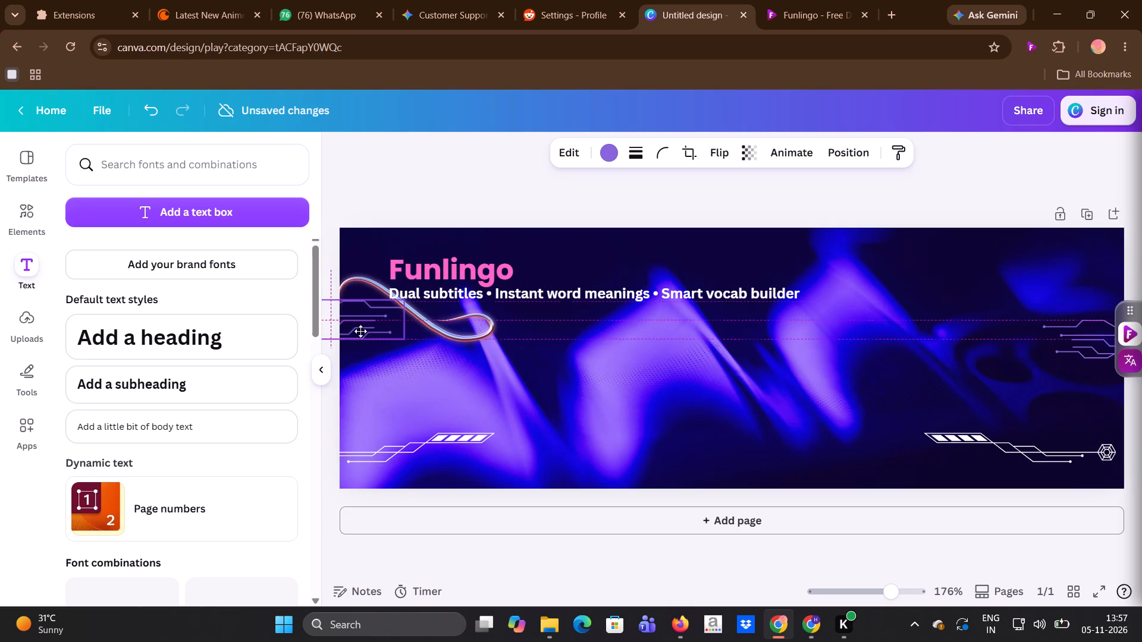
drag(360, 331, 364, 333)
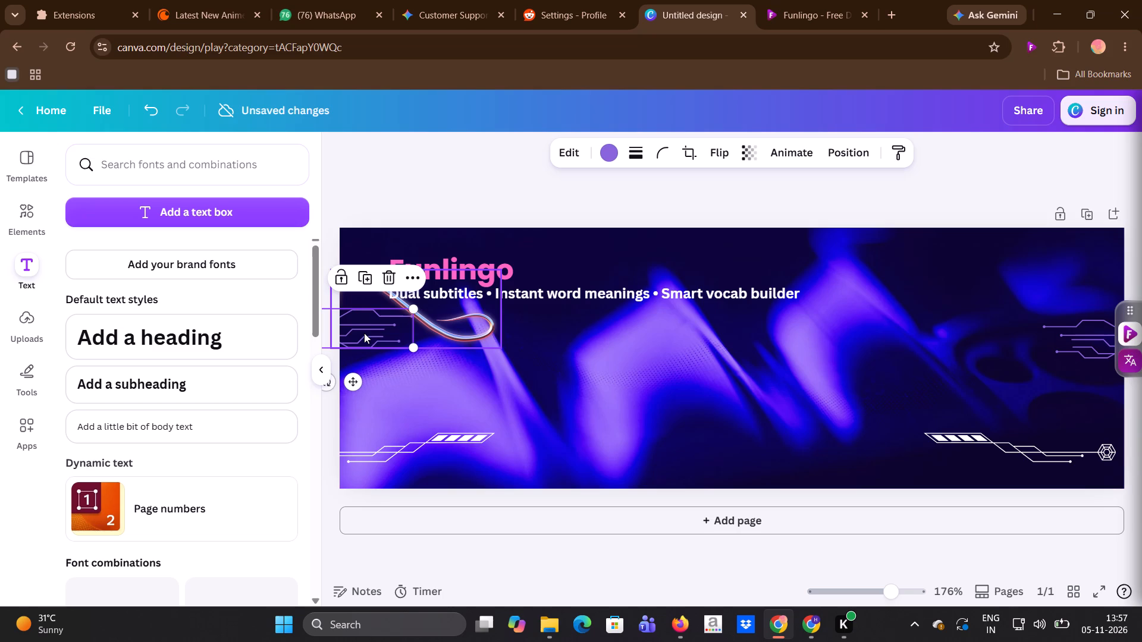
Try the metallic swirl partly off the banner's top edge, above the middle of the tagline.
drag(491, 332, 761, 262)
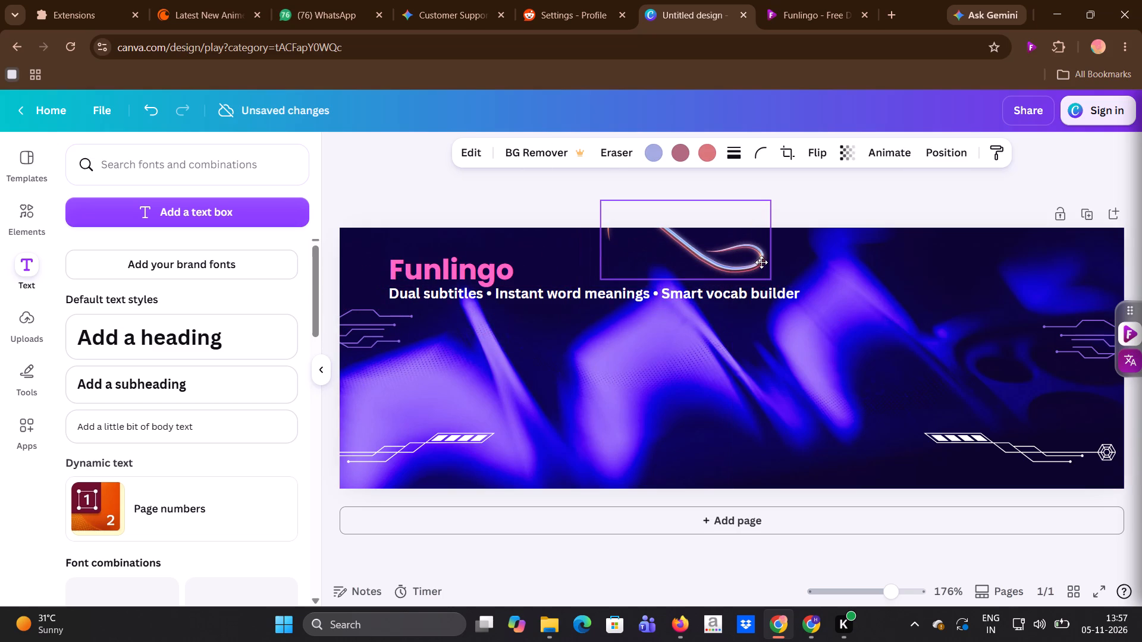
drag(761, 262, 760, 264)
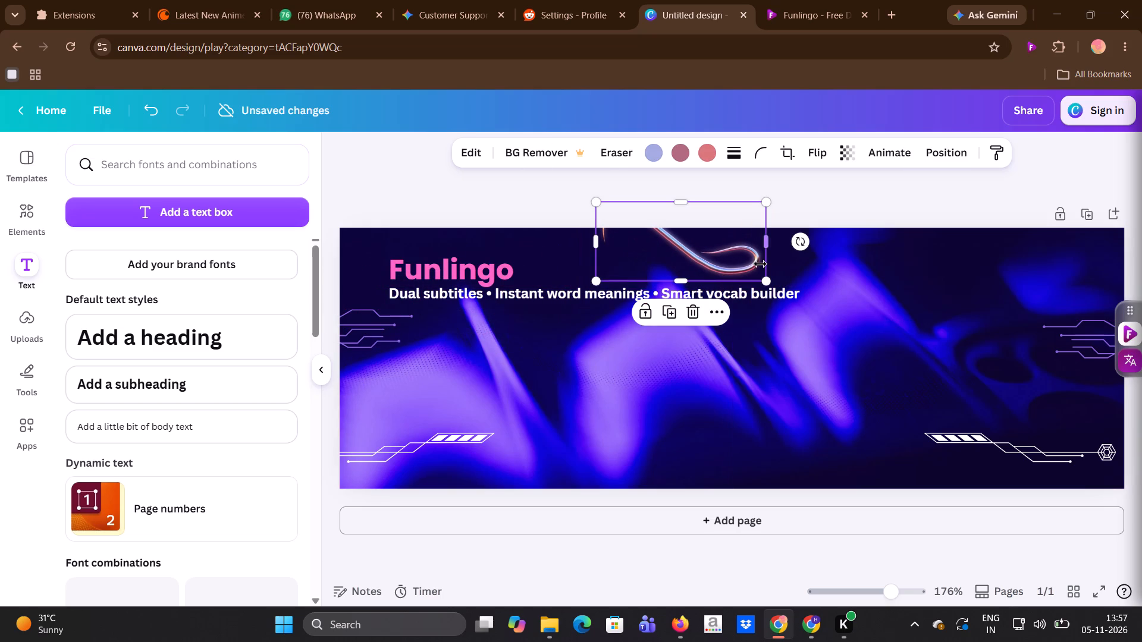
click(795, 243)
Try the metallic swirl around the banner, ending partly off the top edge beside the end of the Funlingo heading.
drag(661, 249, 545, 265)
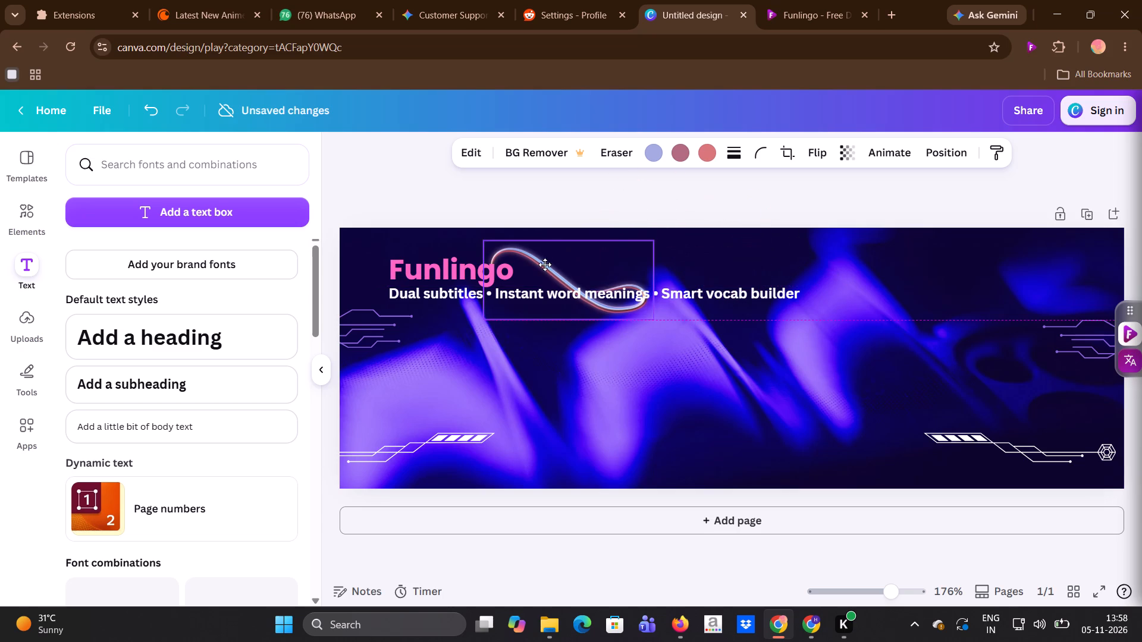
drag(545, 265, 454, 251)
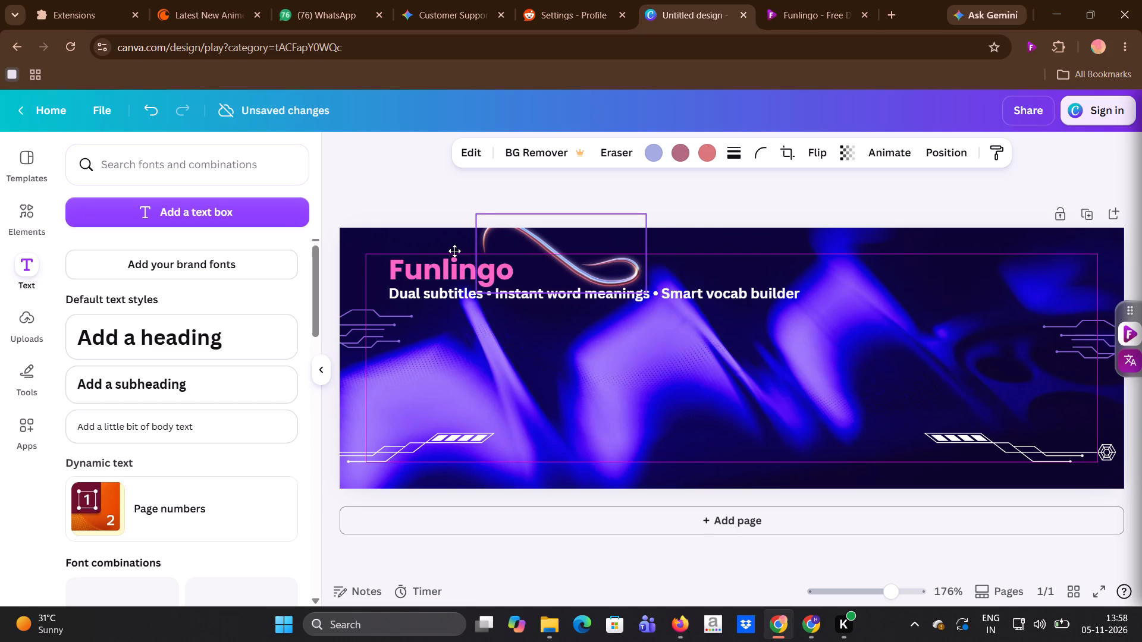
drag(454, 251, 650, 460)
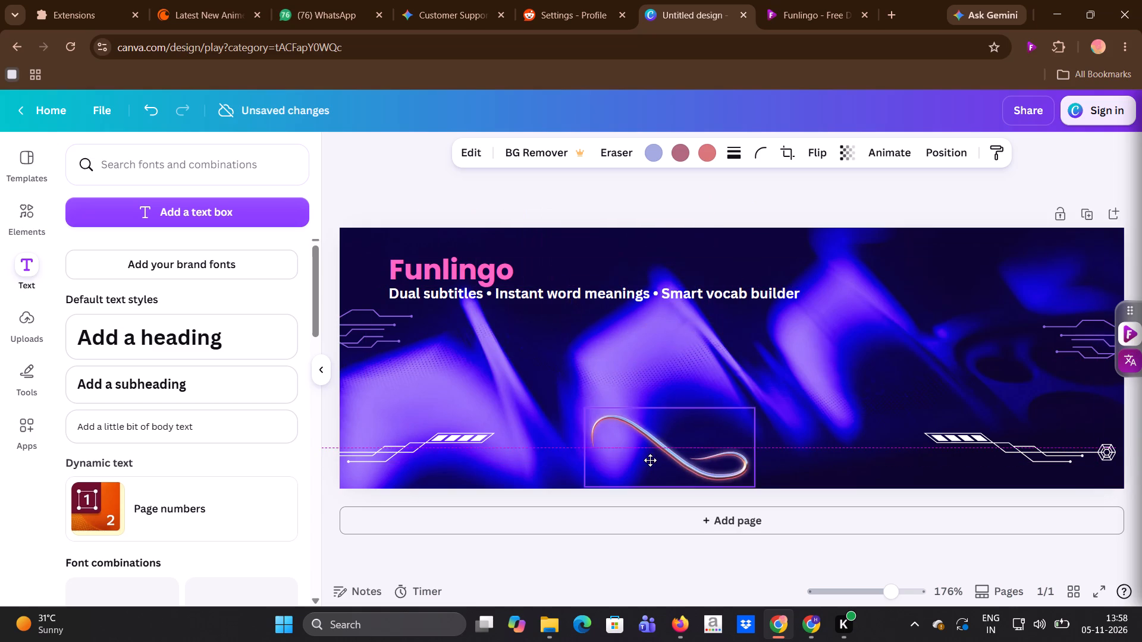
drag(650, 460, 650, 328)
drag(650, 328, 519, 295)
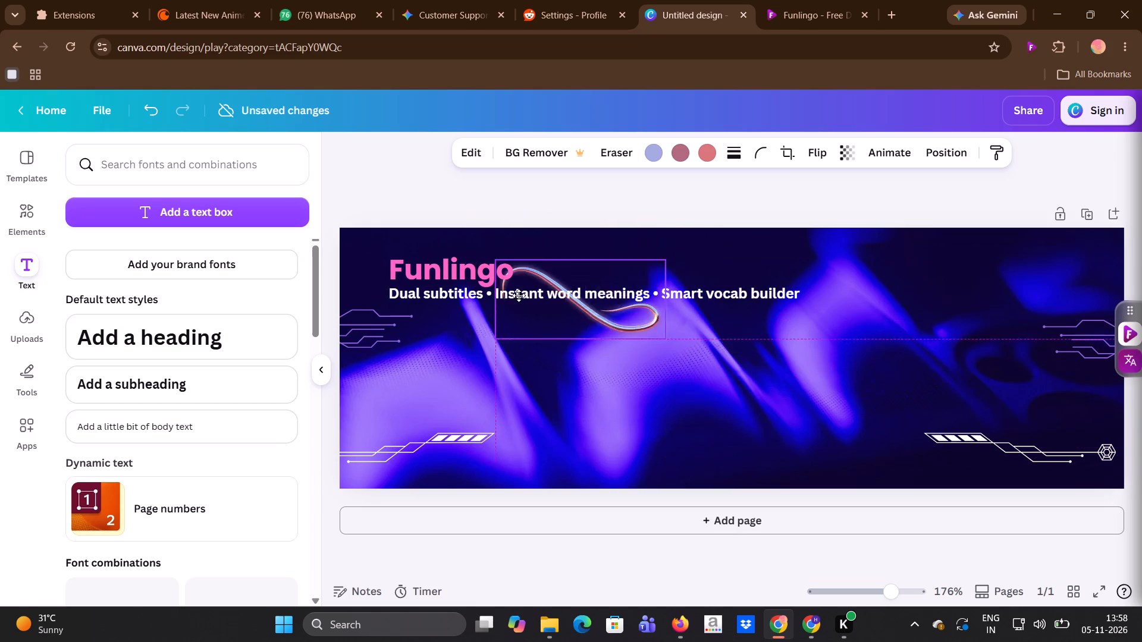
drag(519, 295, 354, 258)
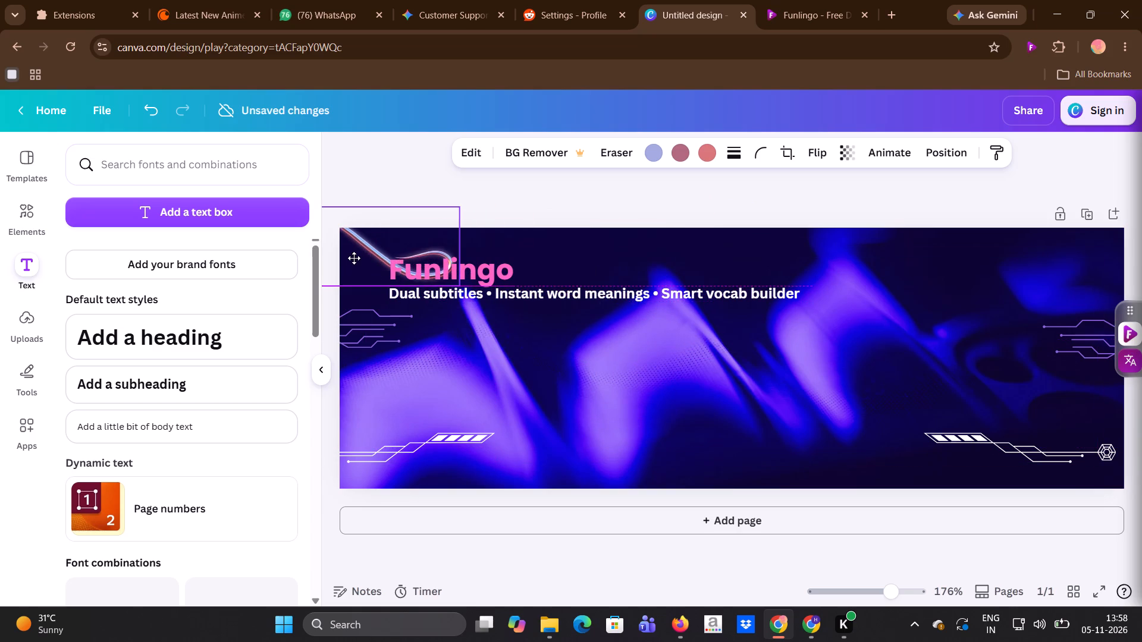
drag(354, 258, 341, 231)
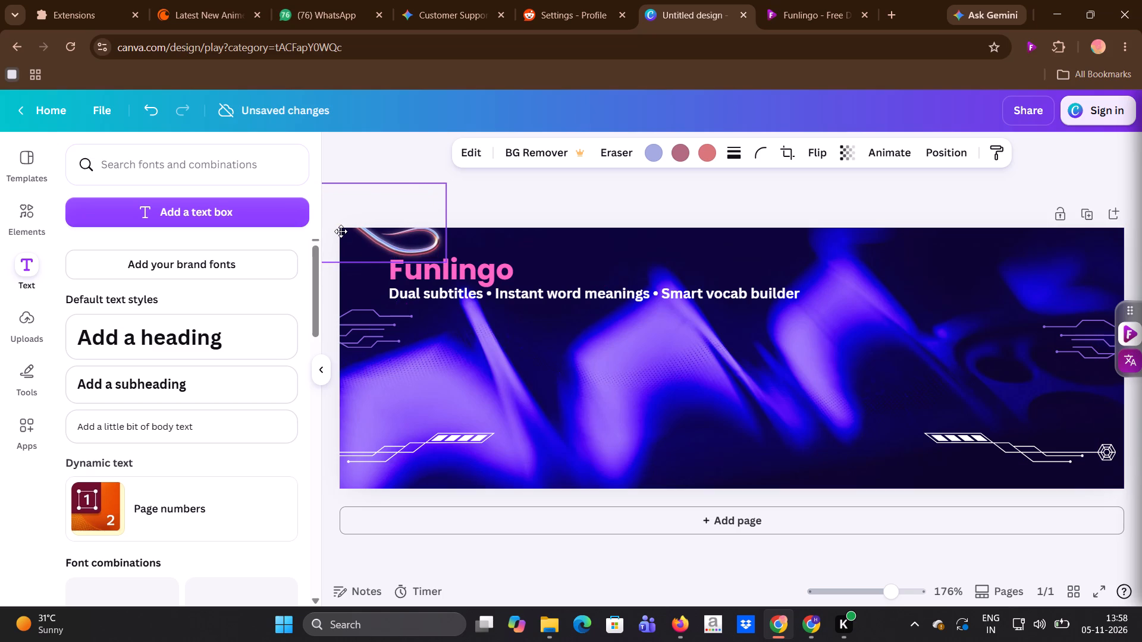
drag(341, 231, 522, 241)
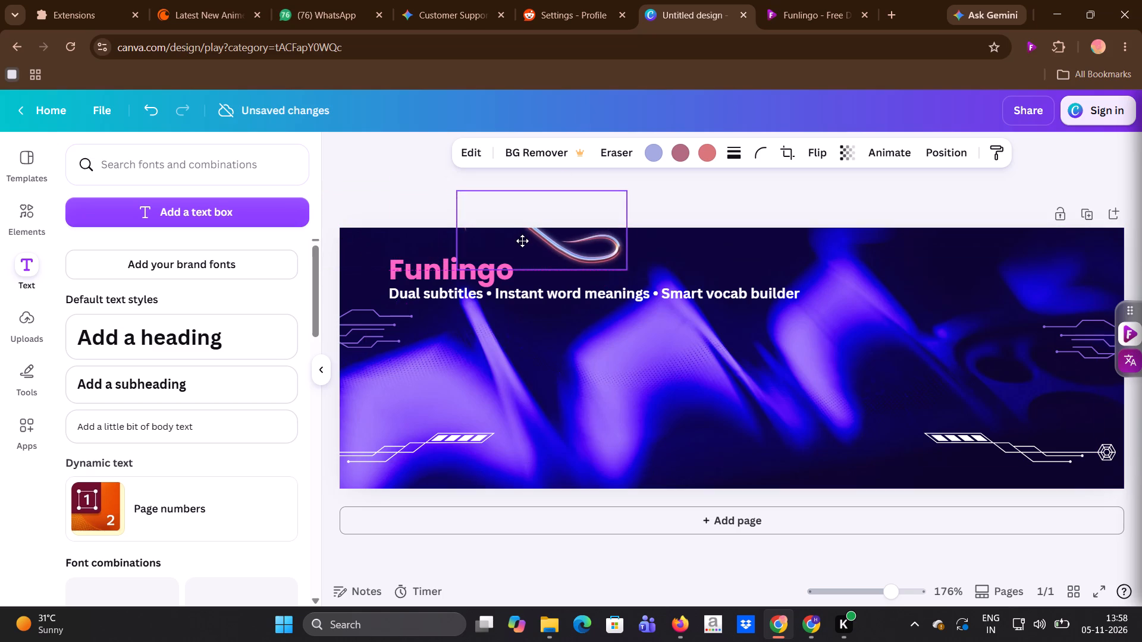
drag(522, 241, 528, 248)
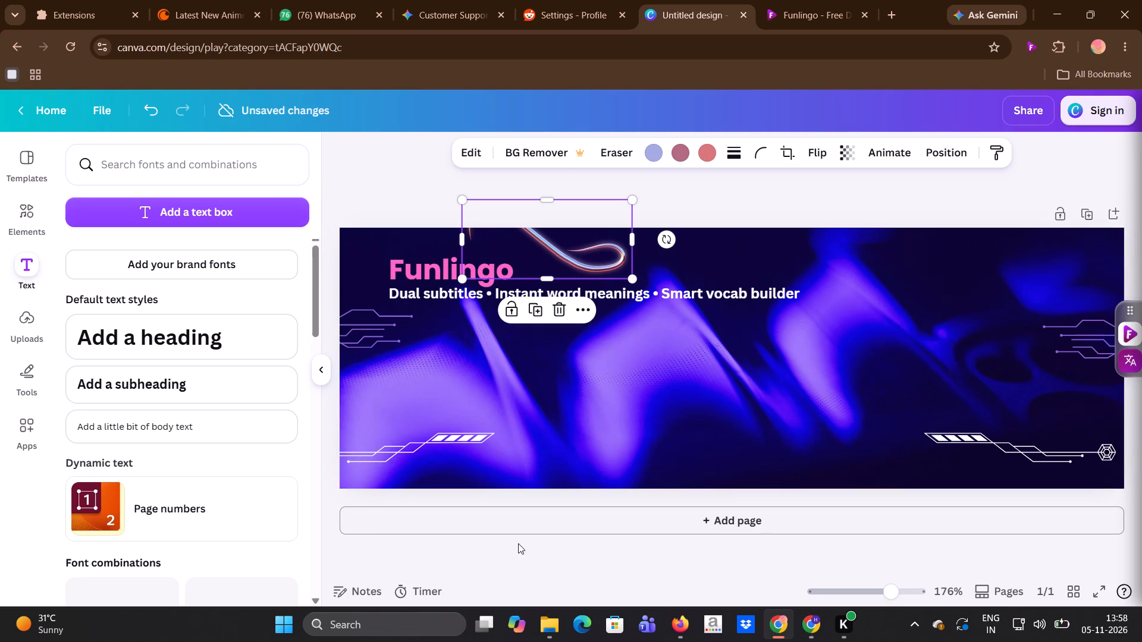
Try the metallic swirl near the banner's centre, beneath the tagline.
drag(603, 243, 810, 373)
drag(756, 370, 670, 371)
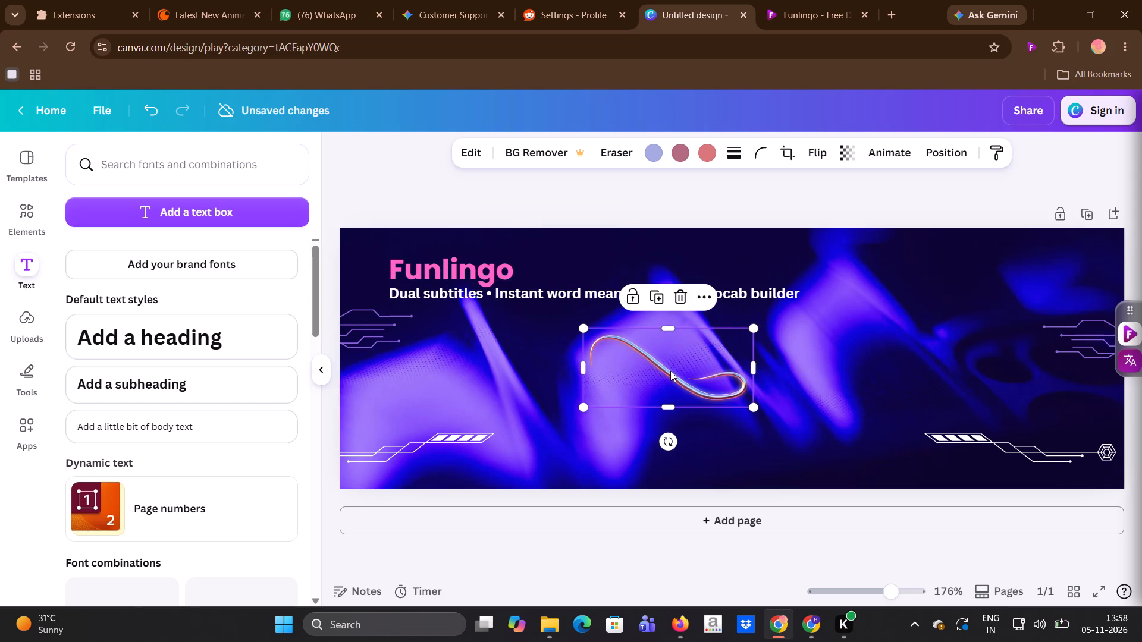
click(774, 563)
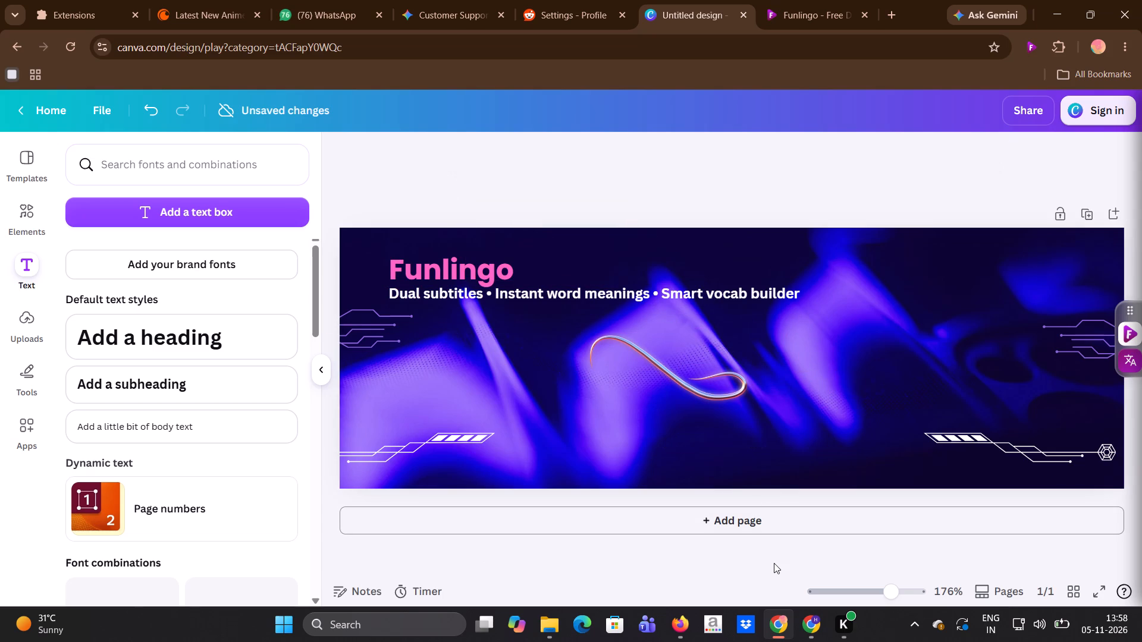
Delete the metallic swirl from the banner.
click(691, 389)
key(Delete)
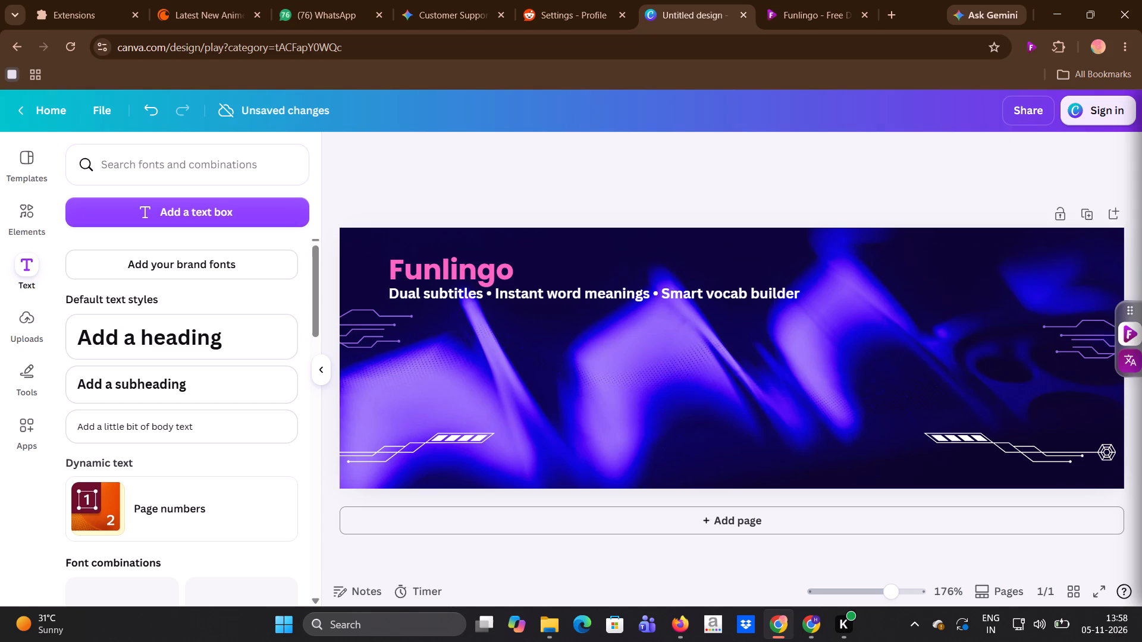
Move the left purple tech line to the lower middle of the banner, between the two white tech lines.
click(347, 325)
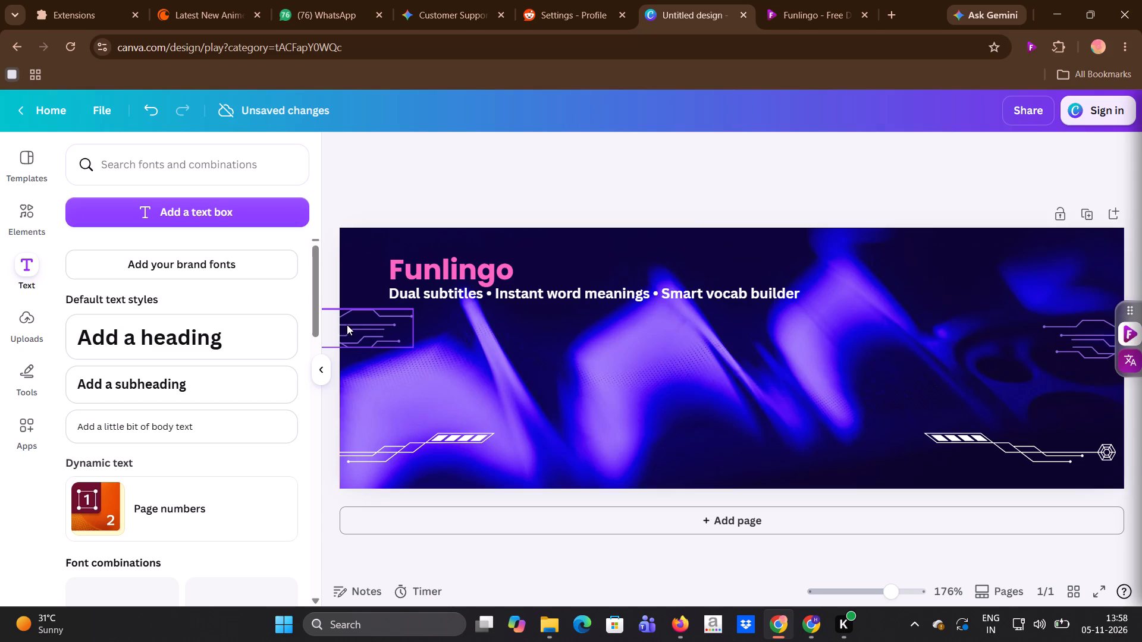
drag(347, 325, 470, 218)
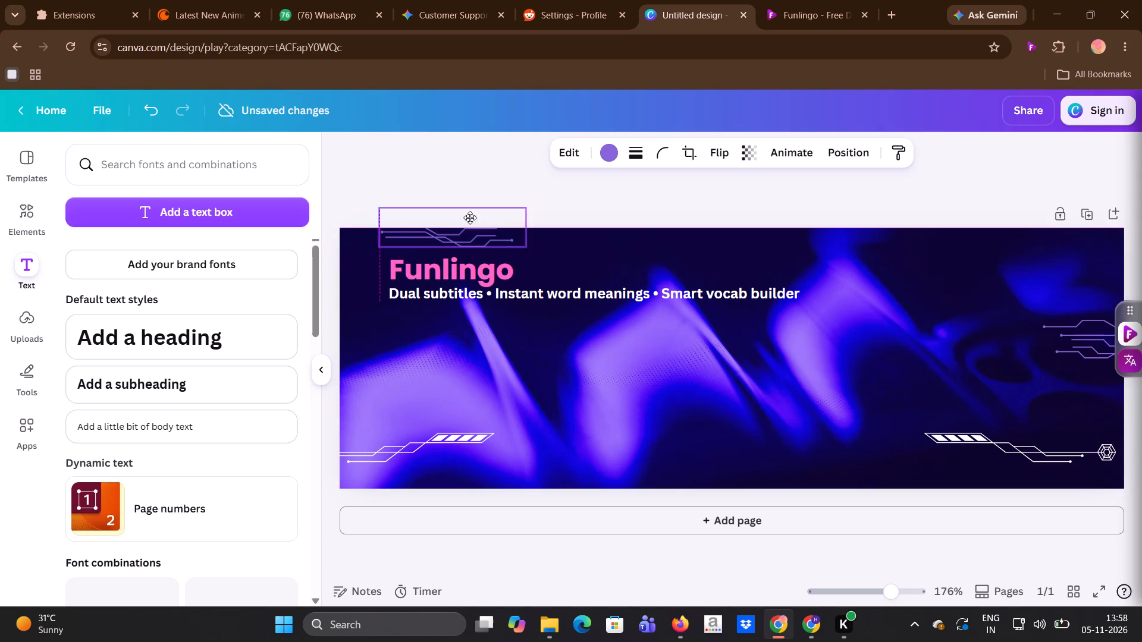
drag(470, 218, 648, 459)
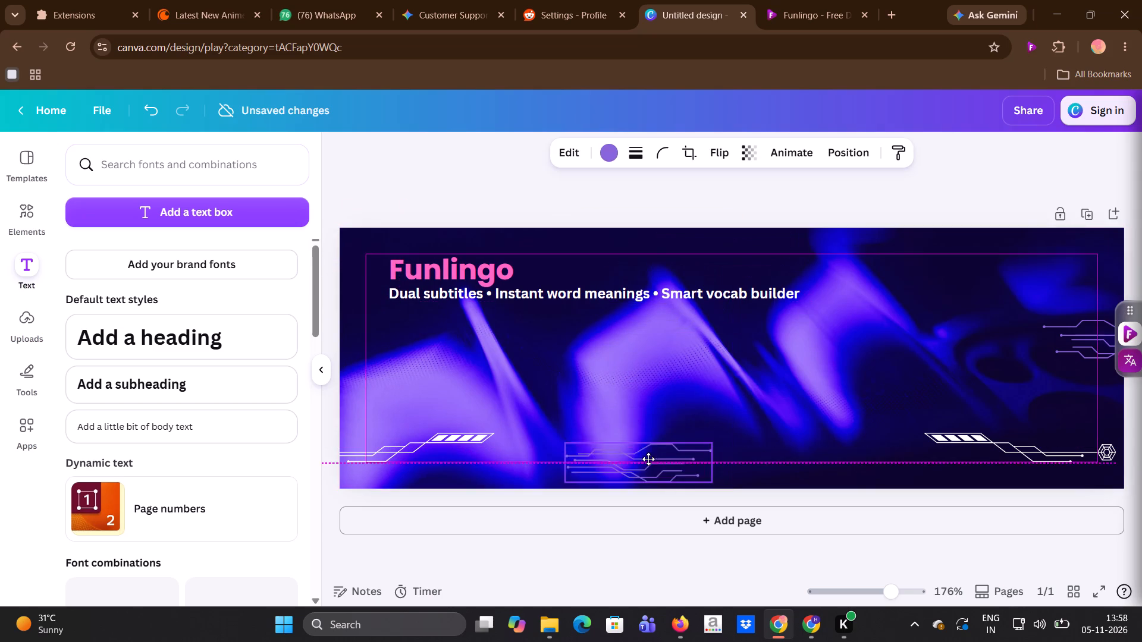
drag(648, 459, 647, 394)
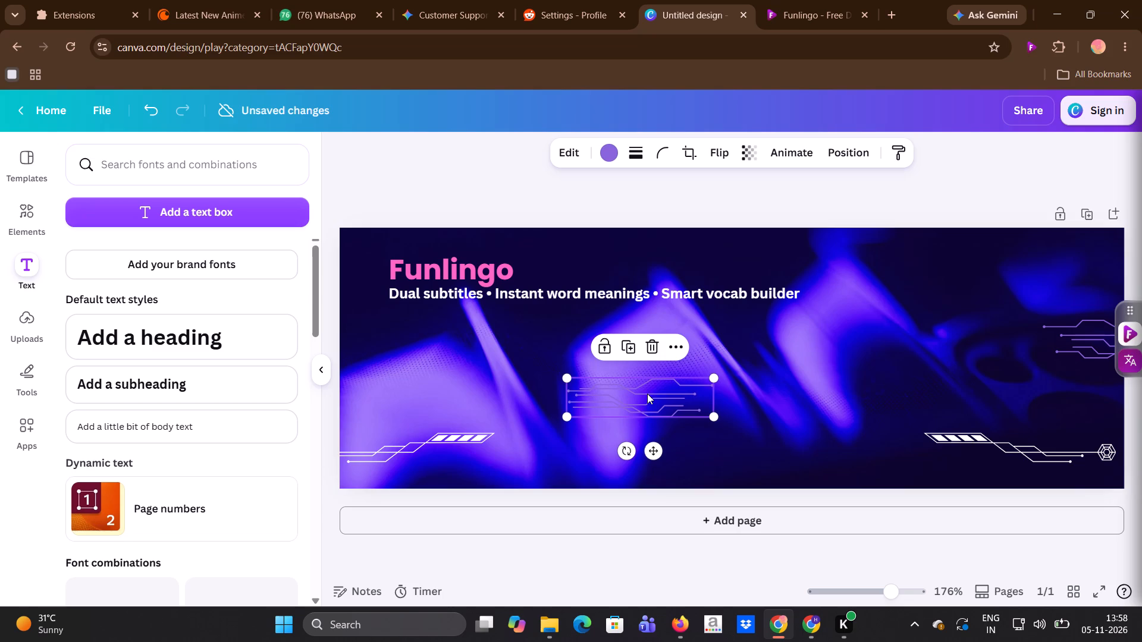
Move the lower-left white tech line up the banner's left edge, partly off the edge just below the tagline.
drag(466, 440, 432, 331)
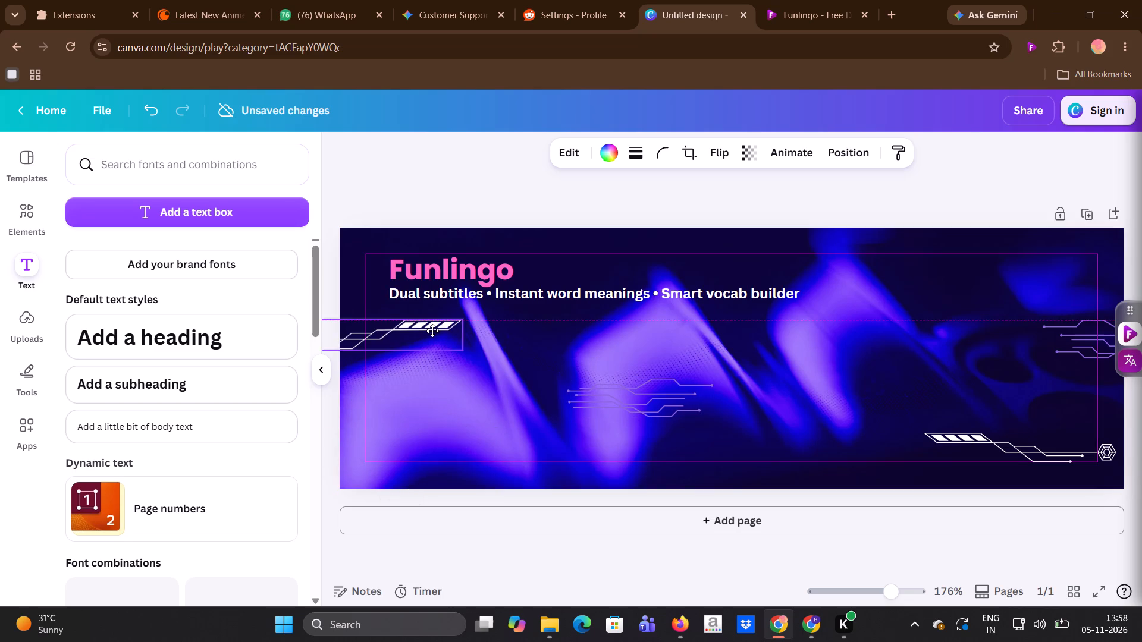
drag(432, 331, 432, 332)
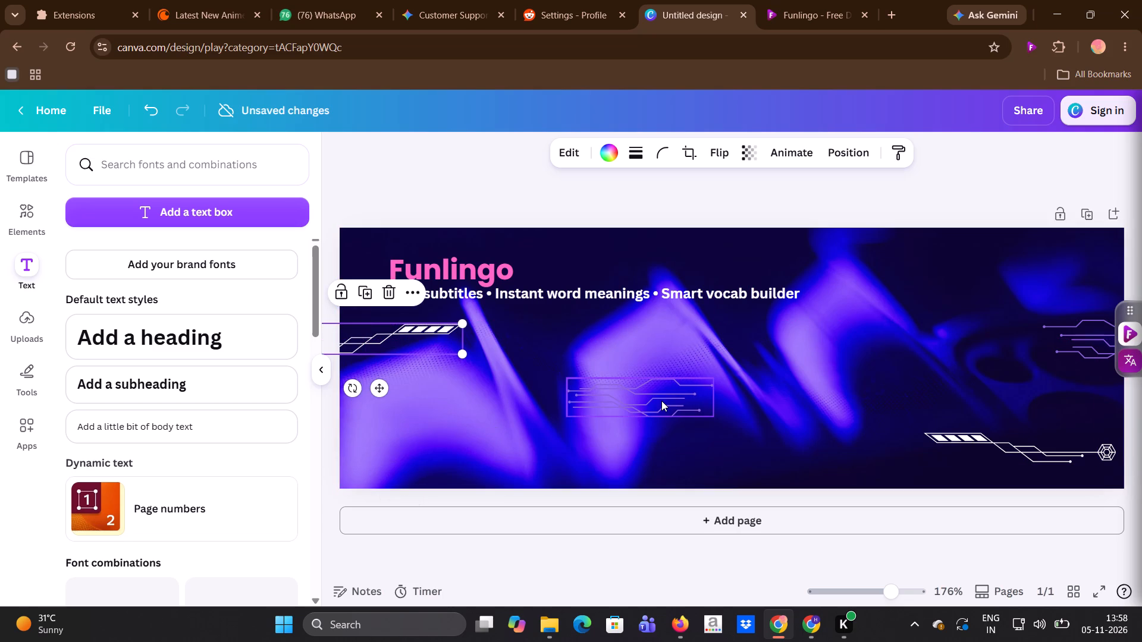
Move the purple tech line from the banner's middle to its lower-left corner, partly off the left edge.
click(661, 401)
drag(661, 401, 452, 445)
drag(435, 442, 373, 449)
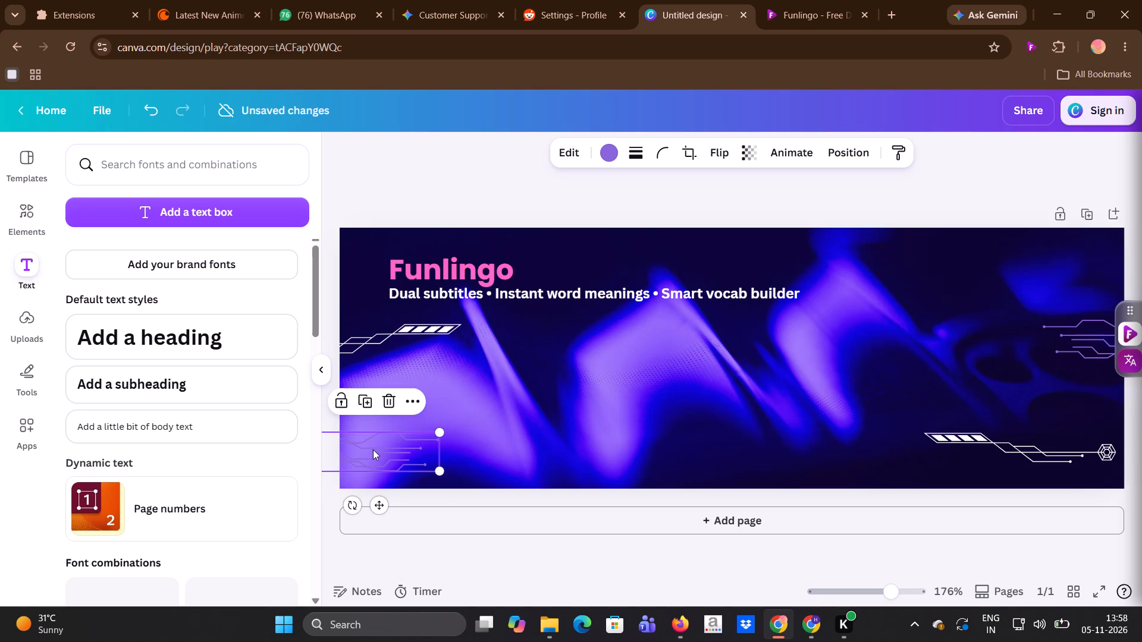
Delete all the remaining purple and white tech lines from the banner, leaving only the heading, tagline and background.
key(Delete)
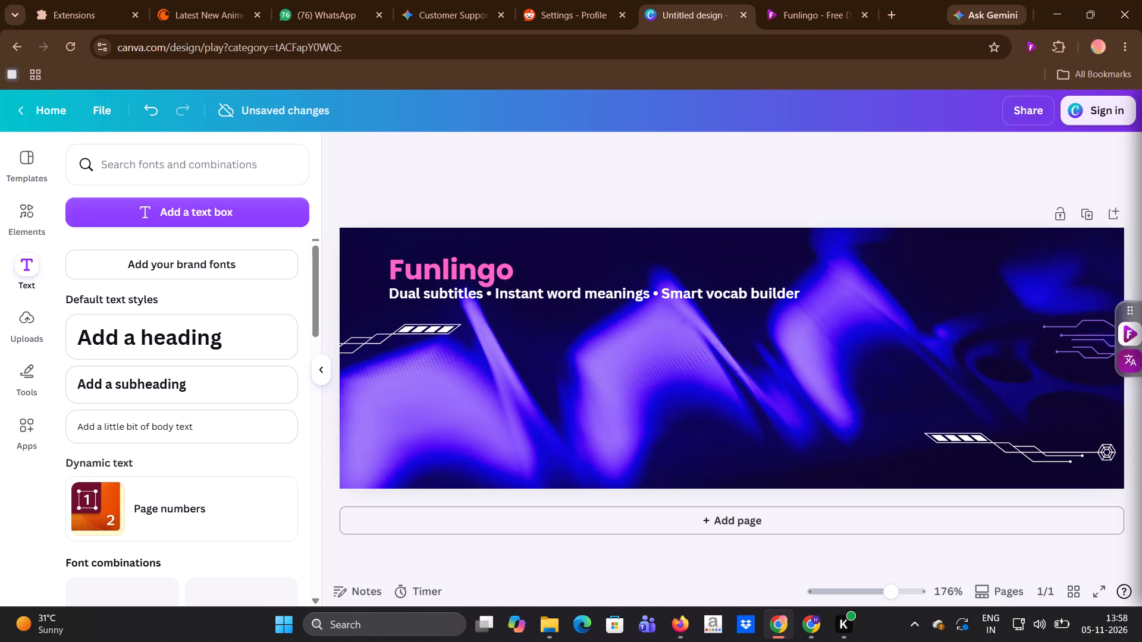
click(1068, 328)
key(Delete)
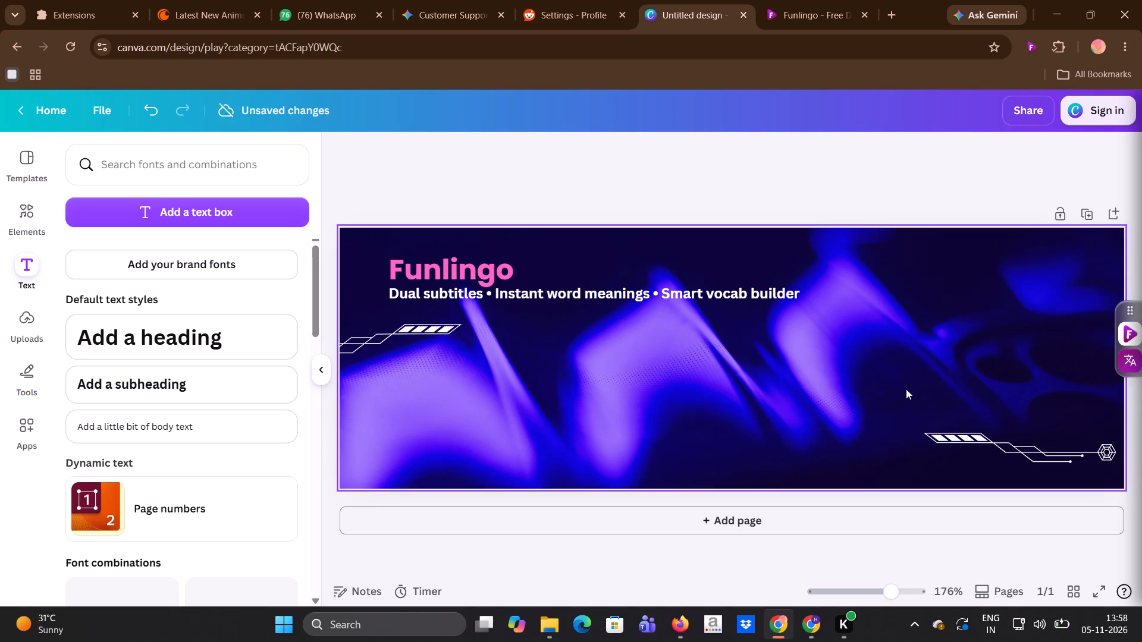
click(992, 445)
key(Delete)
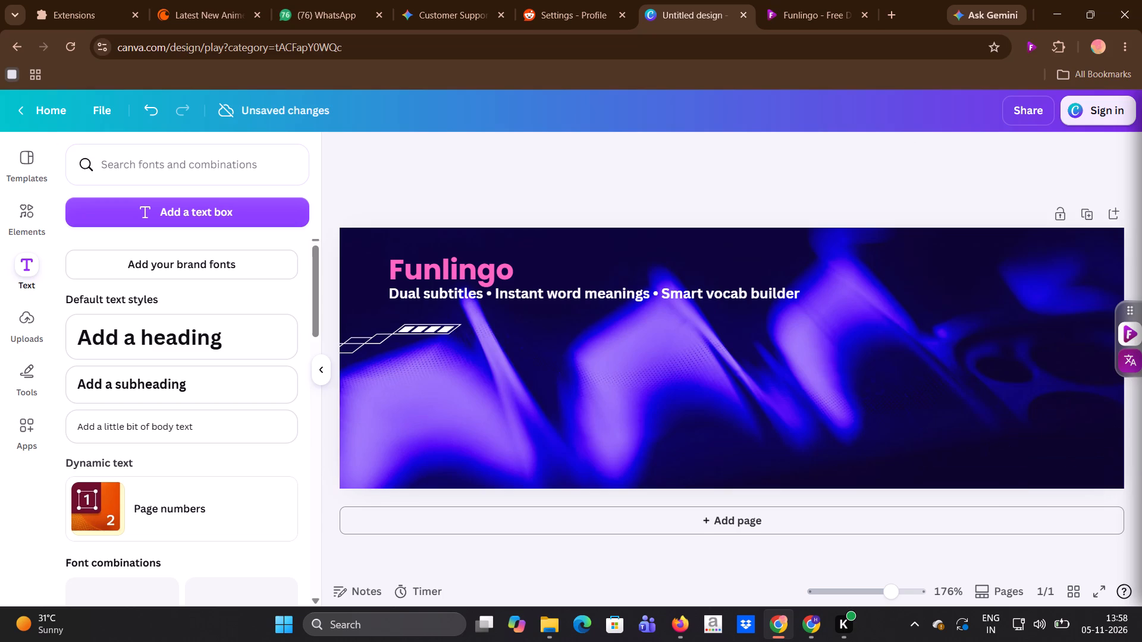
click(391, 333)
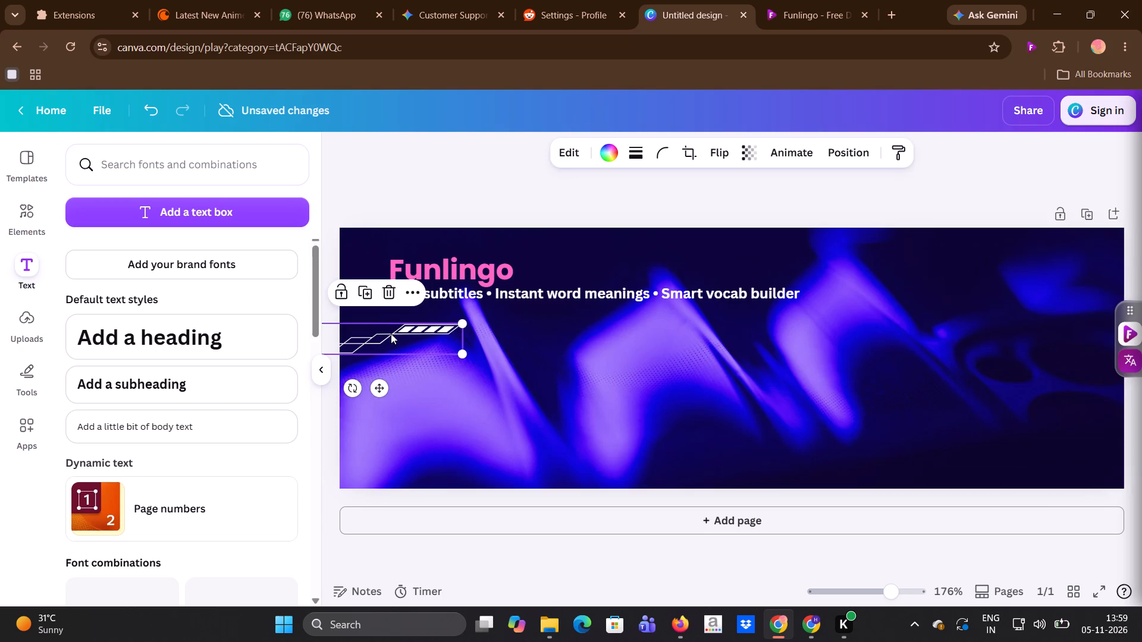
key(Delete)
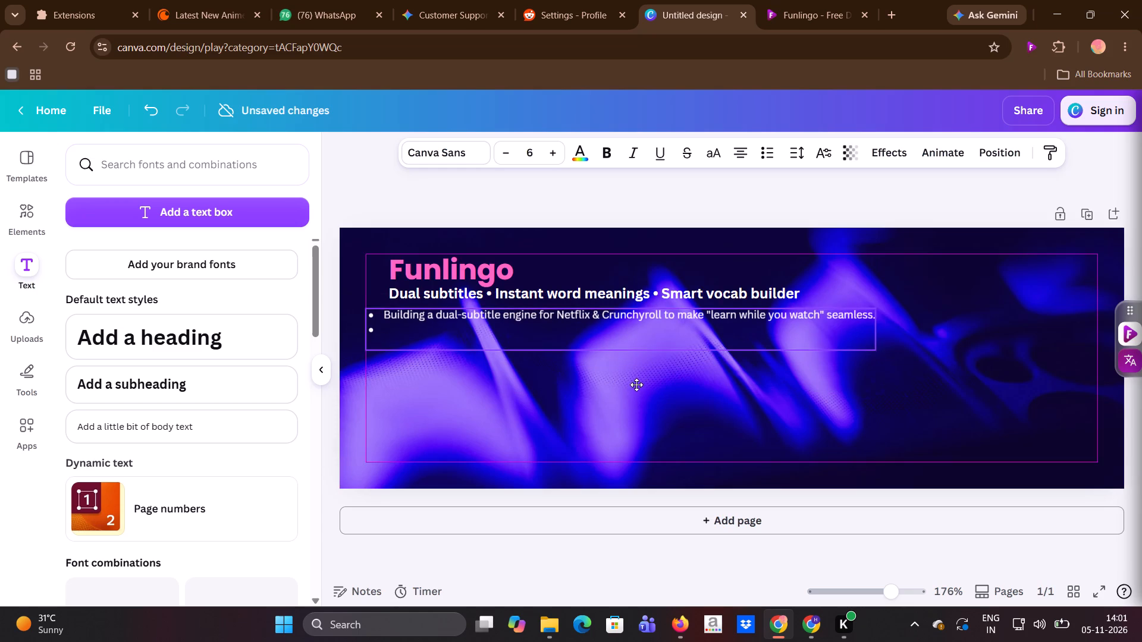
drag(636, 385, 639, 384)
click(520, 398)
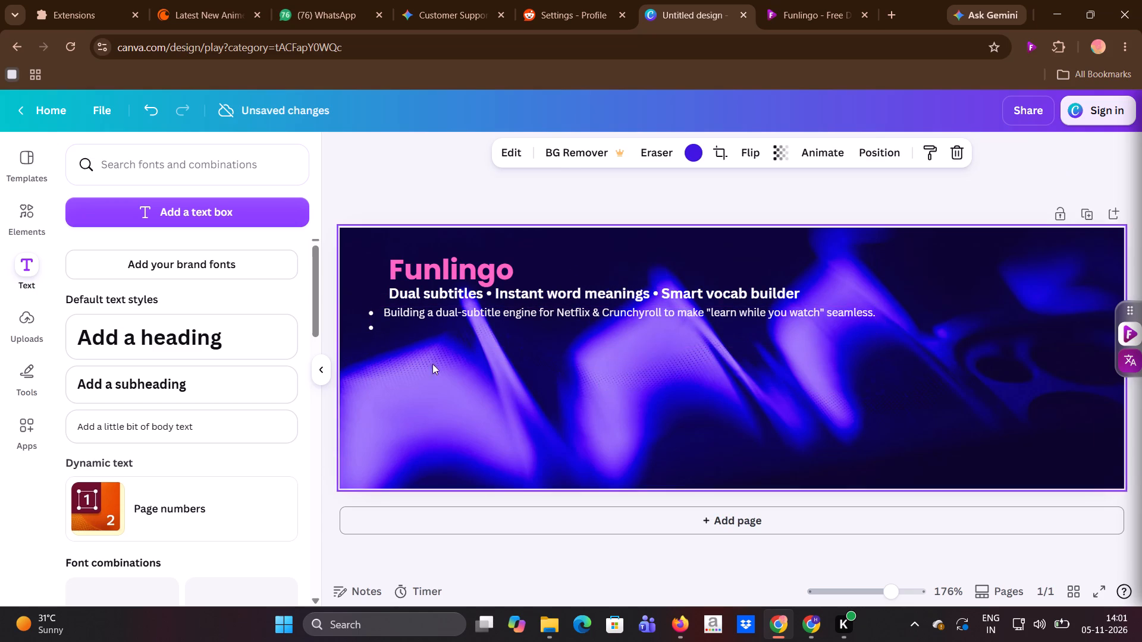
Remove both bullet points, the empty second line and the closing full stop from the caption text.
triple_click(377, 315)
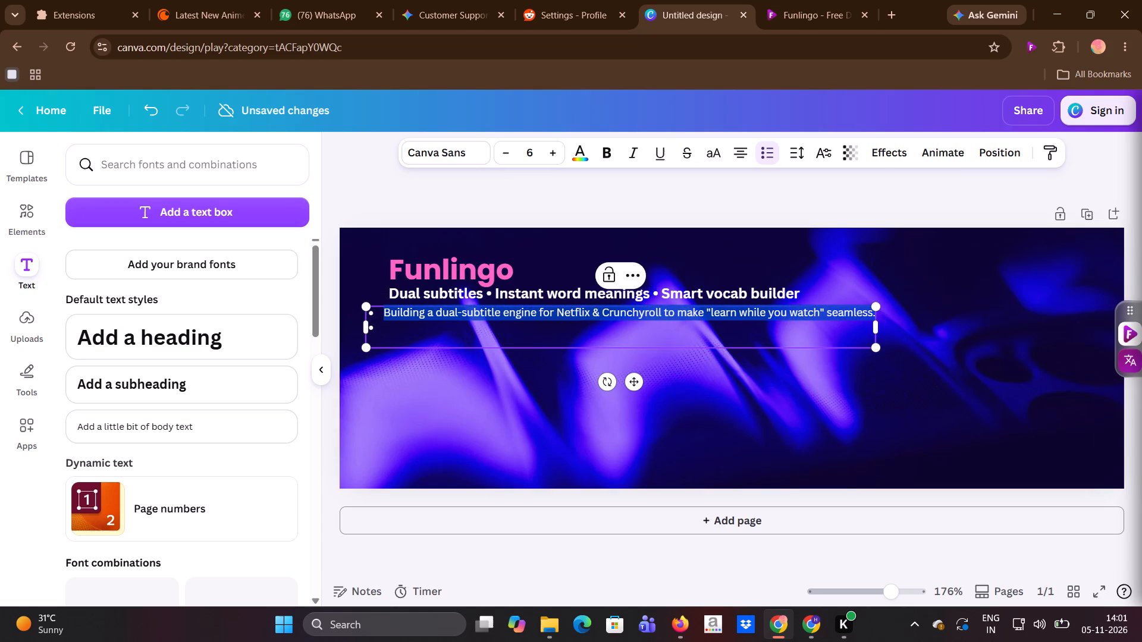
click(377, 315)
key(BackSpace)
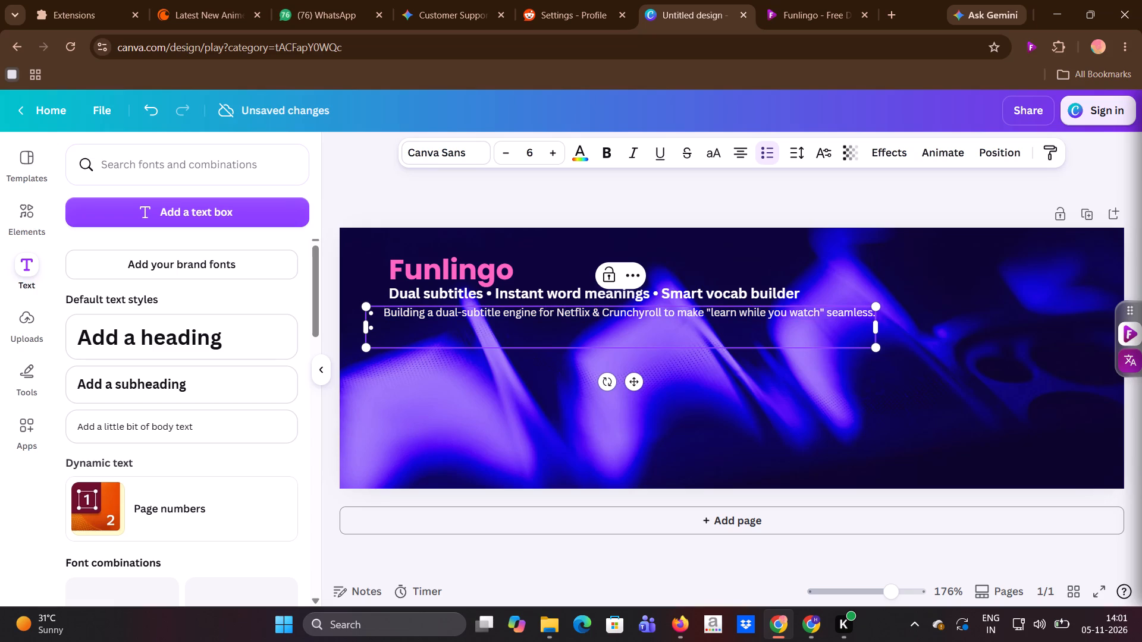
click(403, 330)
key(BackSpace)
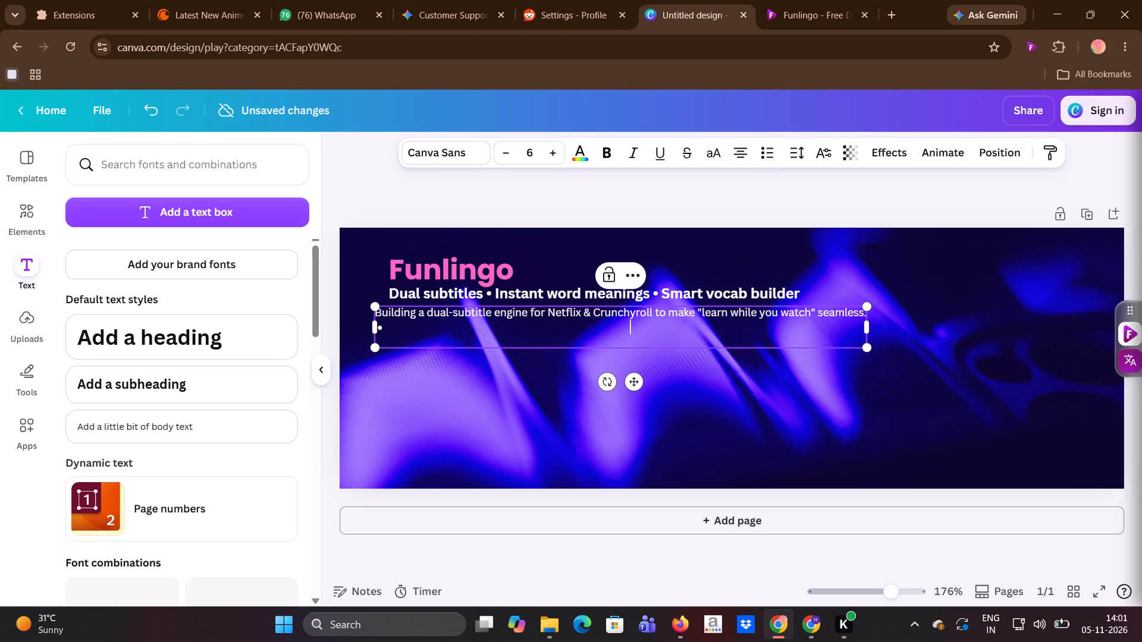
key(BackSpace)
key(BackSpace)
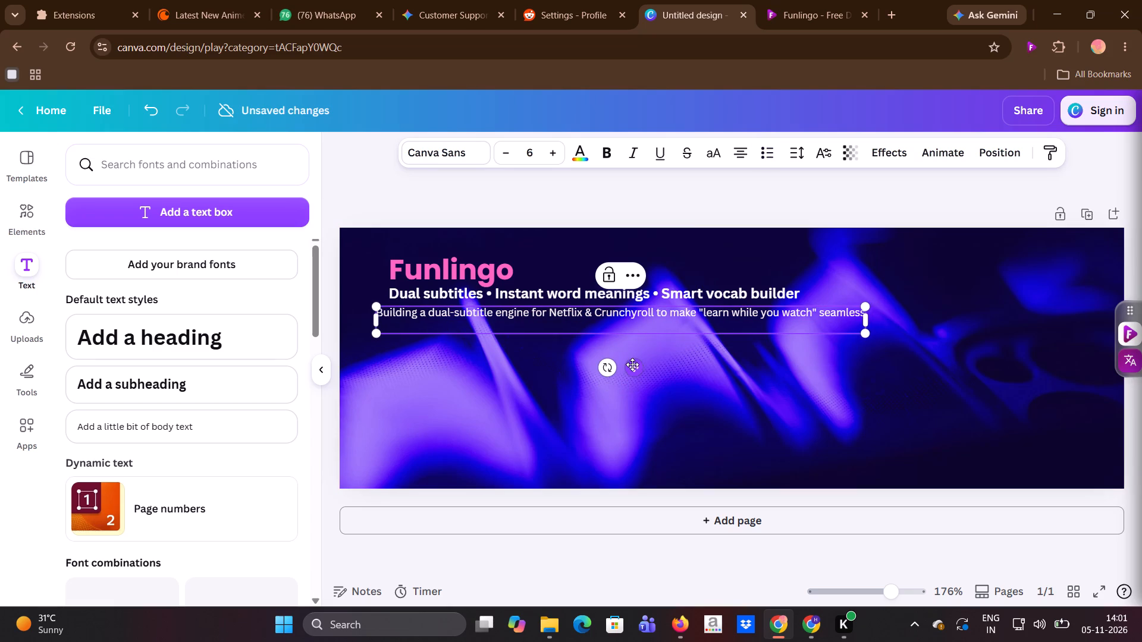
Align the caption's left edge with the Funlingo heading and the tagline above it.
drag(632, 366, 644, 367)
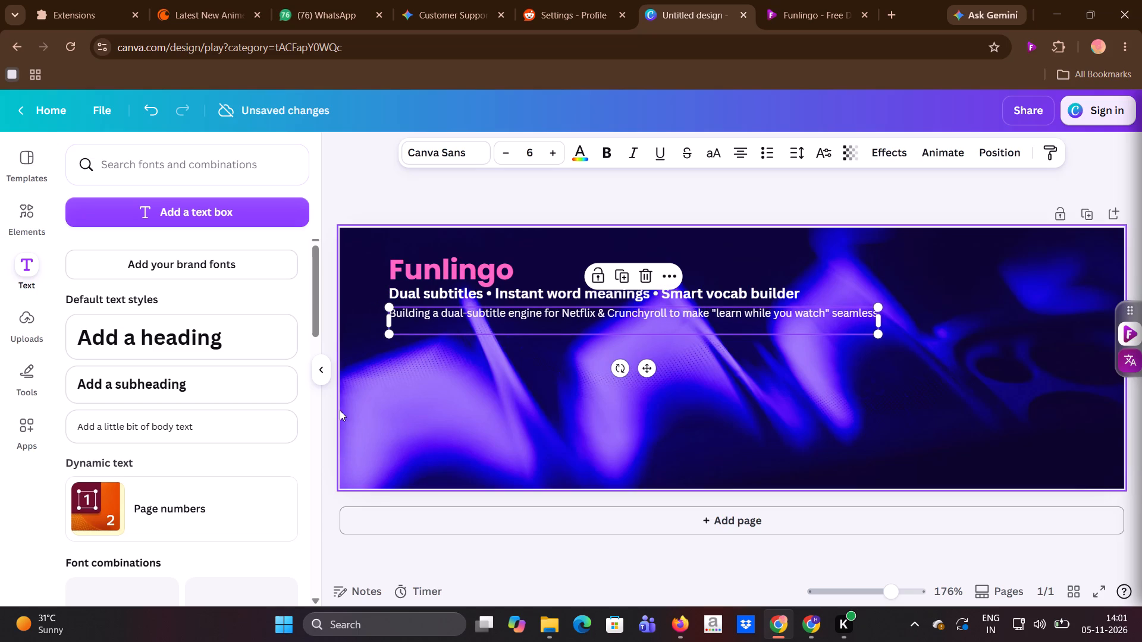
click(319, 407)
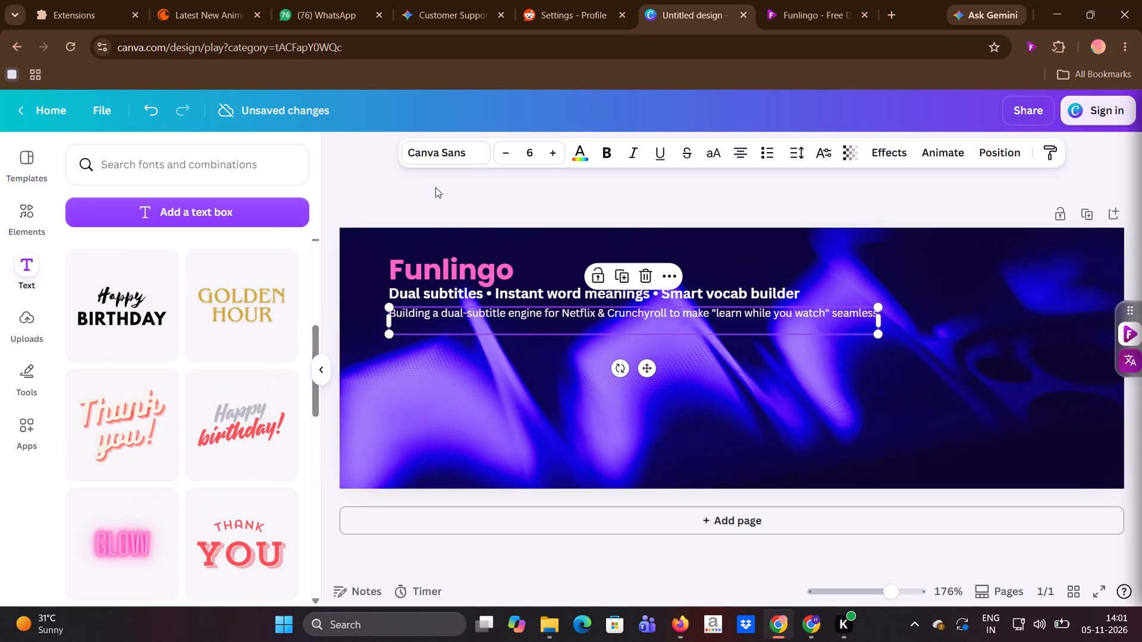
click(435, 187)
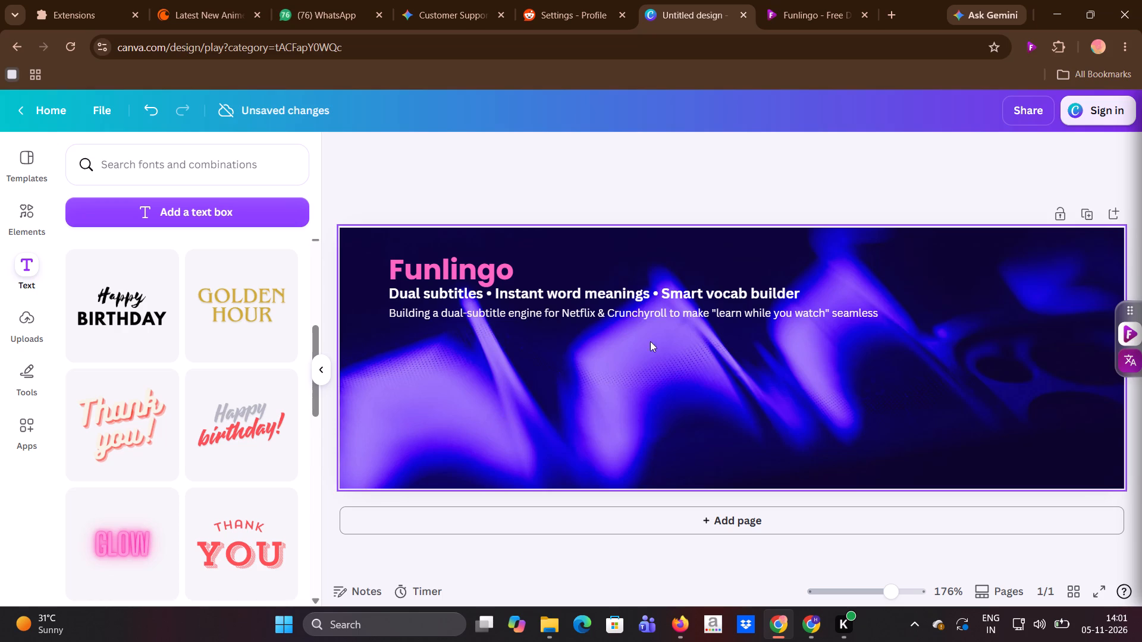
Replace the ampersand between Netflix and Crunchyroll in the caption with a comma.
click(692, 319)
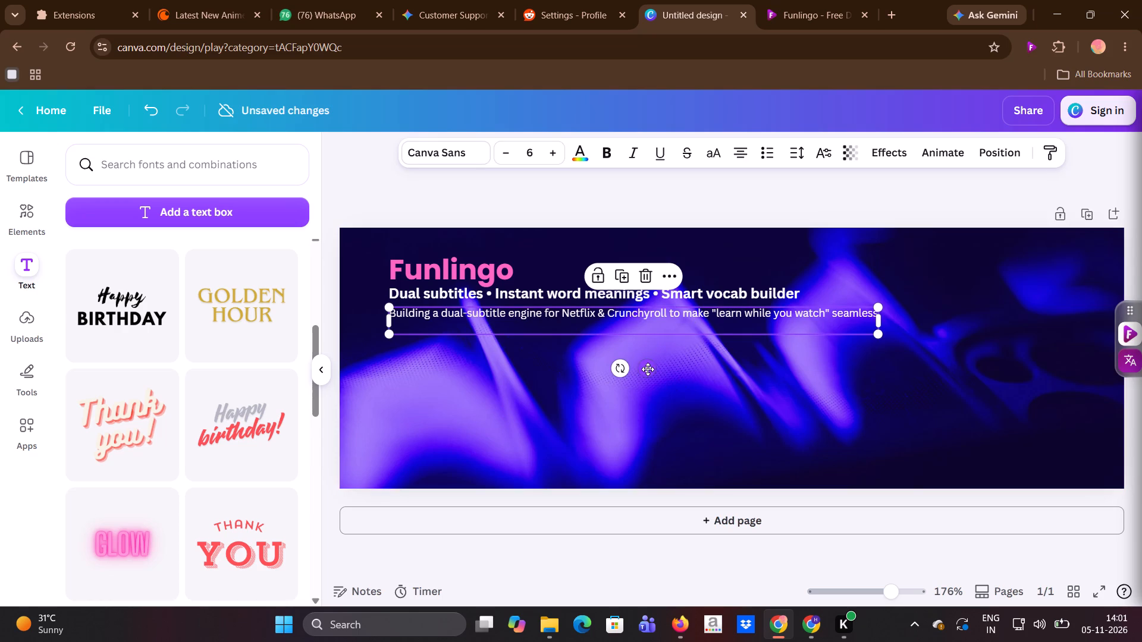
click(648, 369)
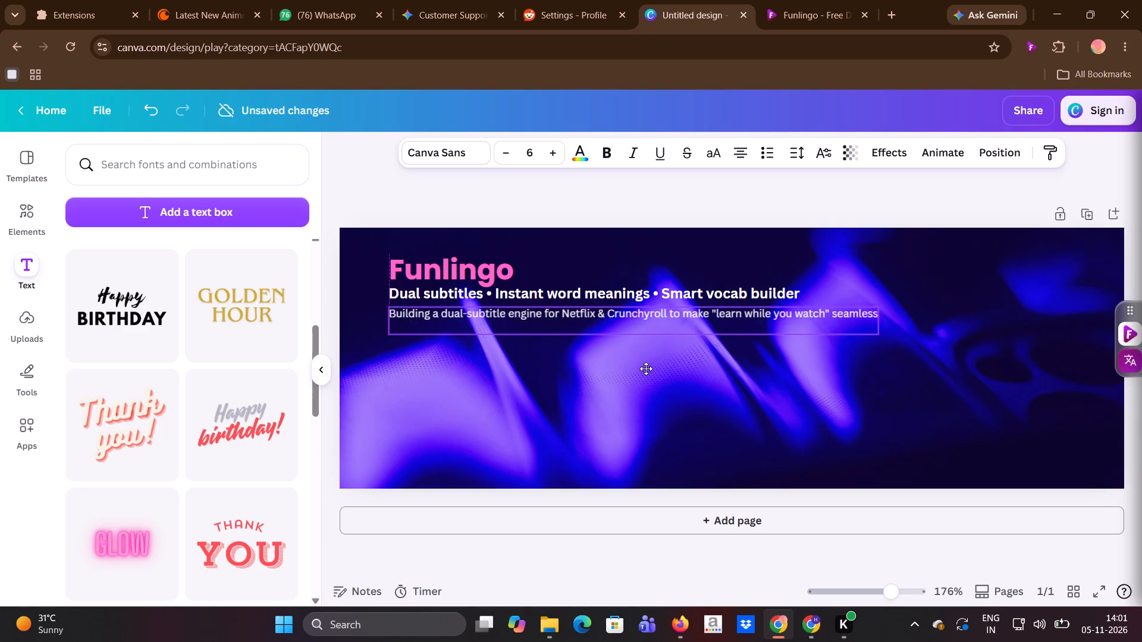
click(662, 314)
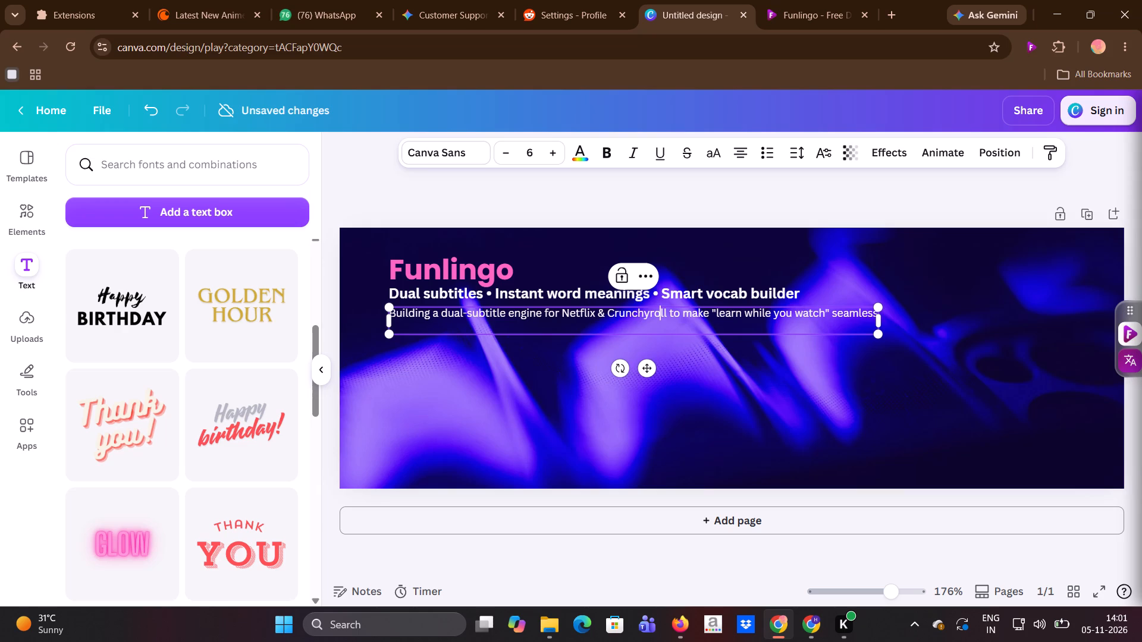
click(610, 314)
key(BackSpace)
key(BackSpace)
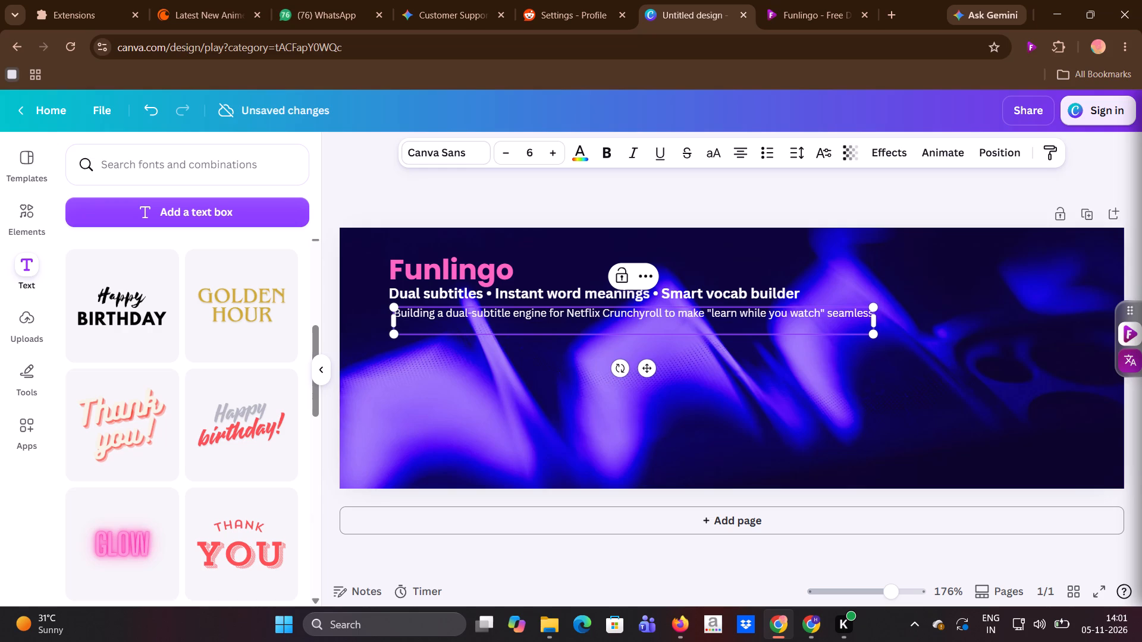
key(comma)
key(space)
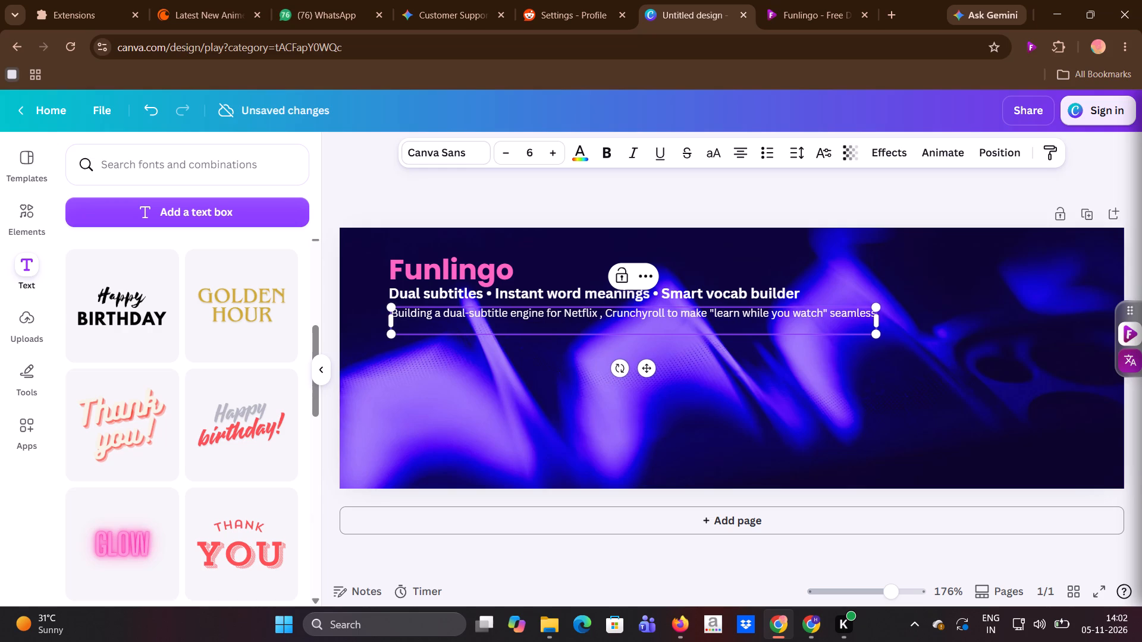
Replace the platform names in the caption with "Netflix, YouTube, Prime & more", copied from the getfunlingo.com intro text, keeping a space before "to make".
drag(565, 310, 666, 314)
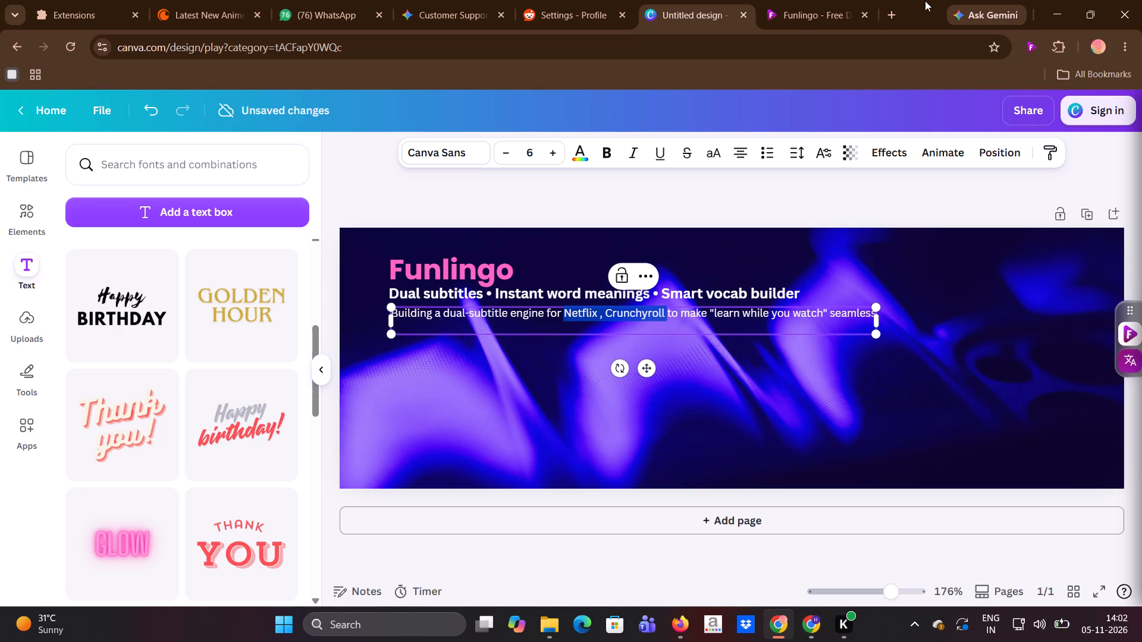
click(825, 2)
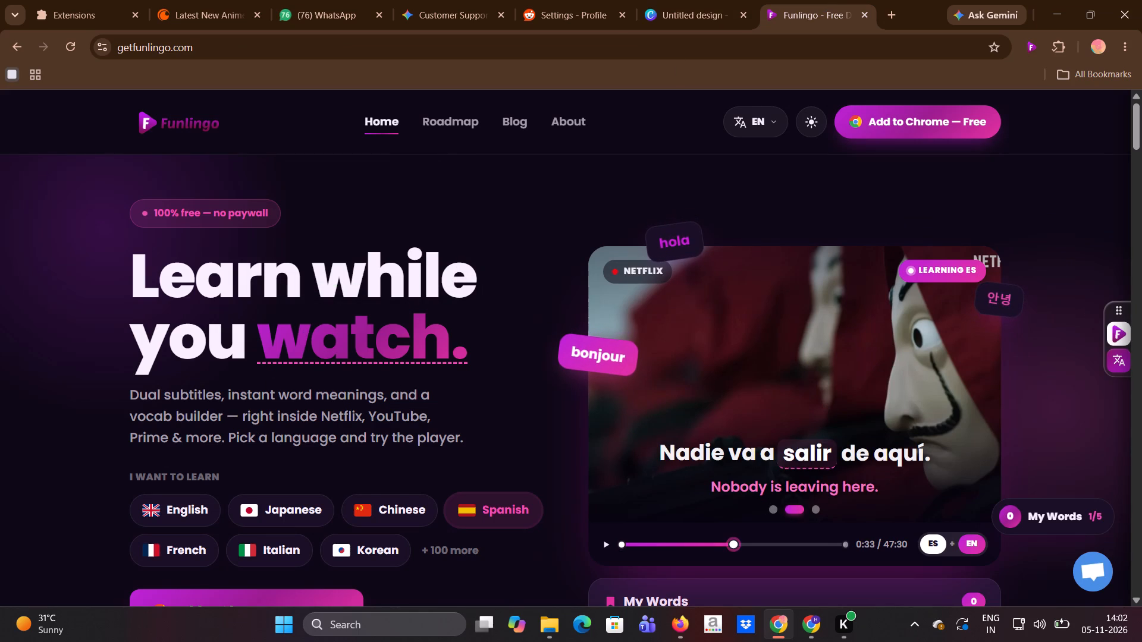
drag(322, 415, 217, 447)
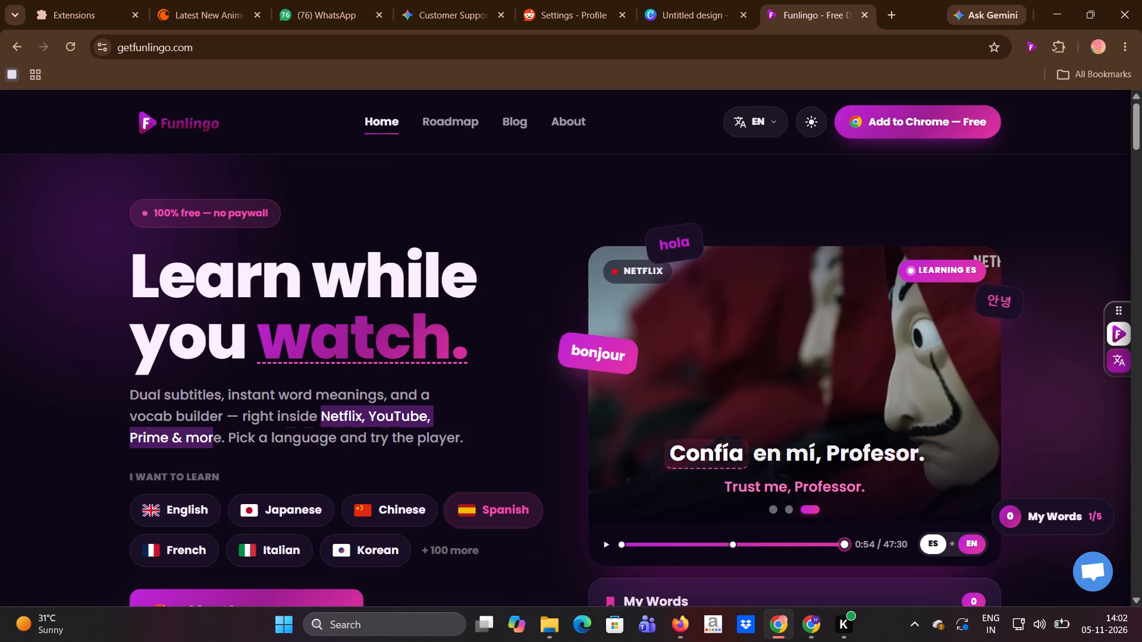
drag(217, 447, 223, 440)
key(ctrl+c)
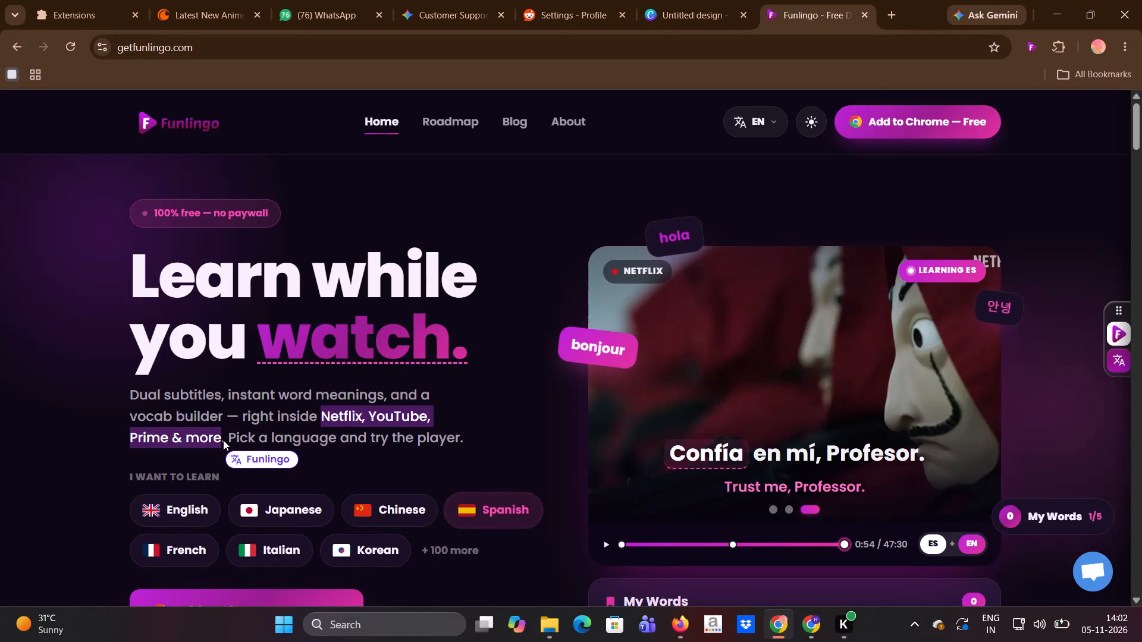
click(670, 0)
key(ctrl+v)
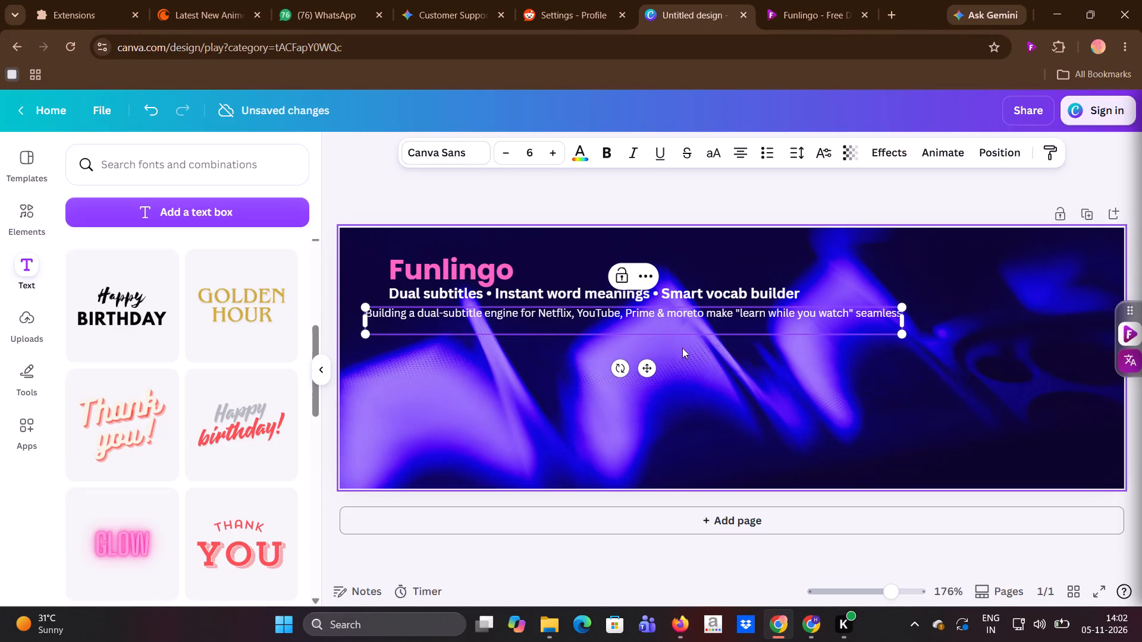
key(space)
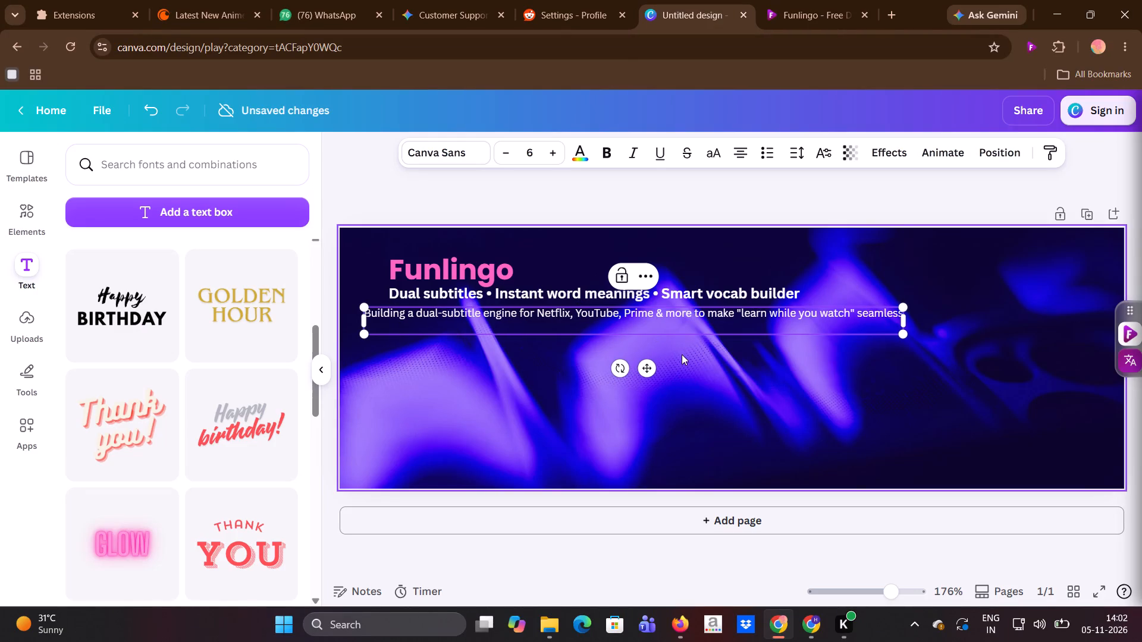
Realign the reworded caption's left edge with the Funlingo heading and tagline, keeping it just below the tagline.
drag(651, 369, 651, 369)
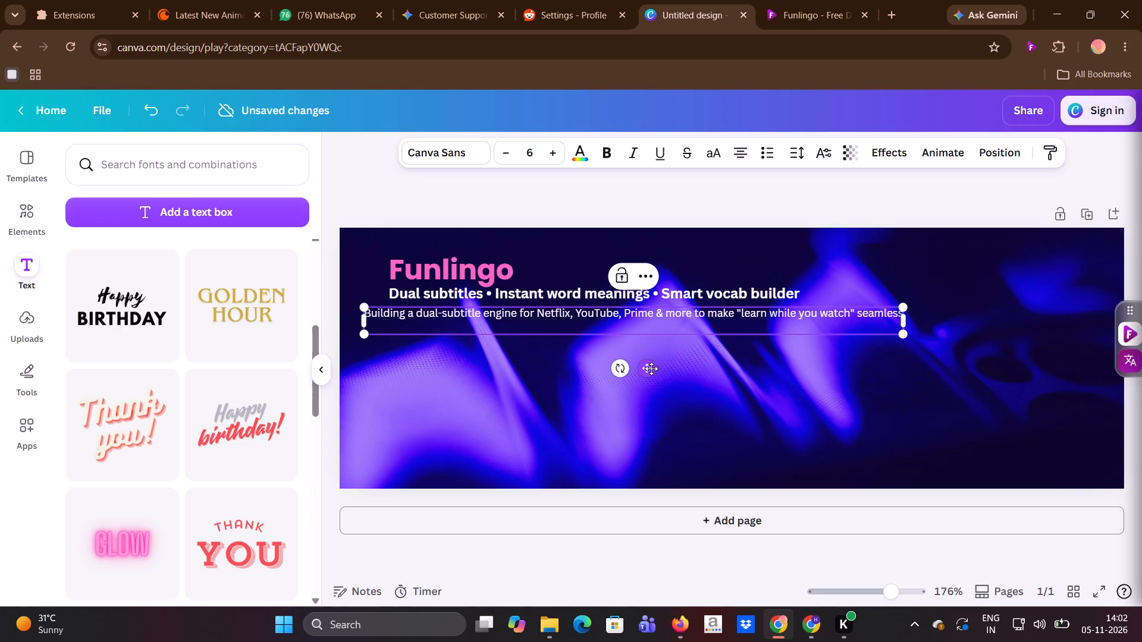
drag(651, 369, 673, 370)
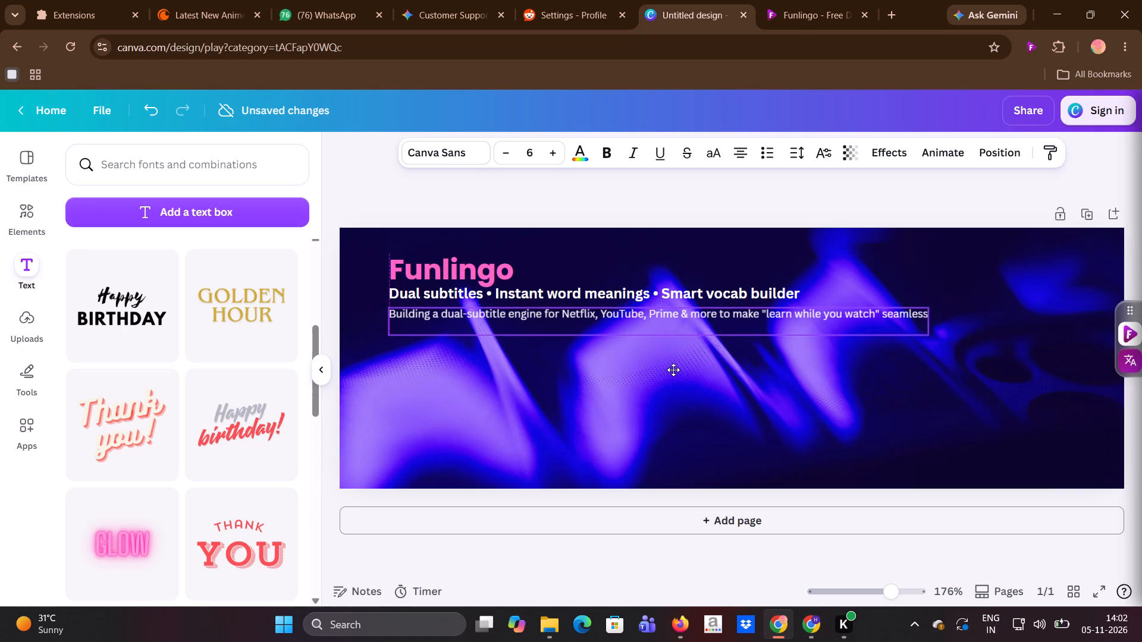
drag(673, 370, 673, 370)
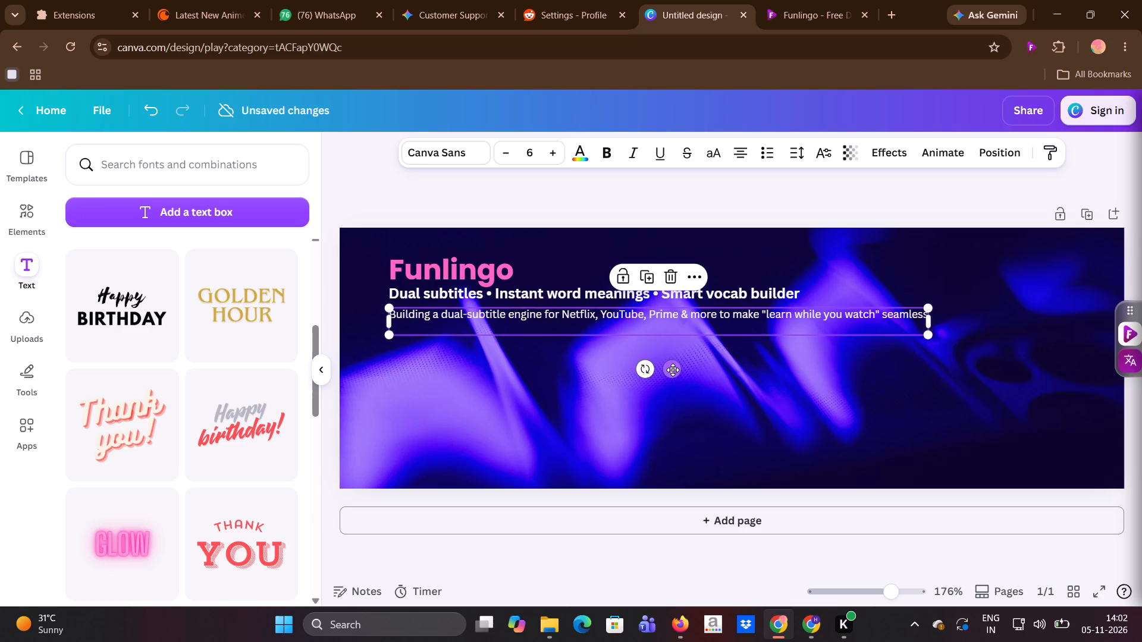
double_click(673, 370)
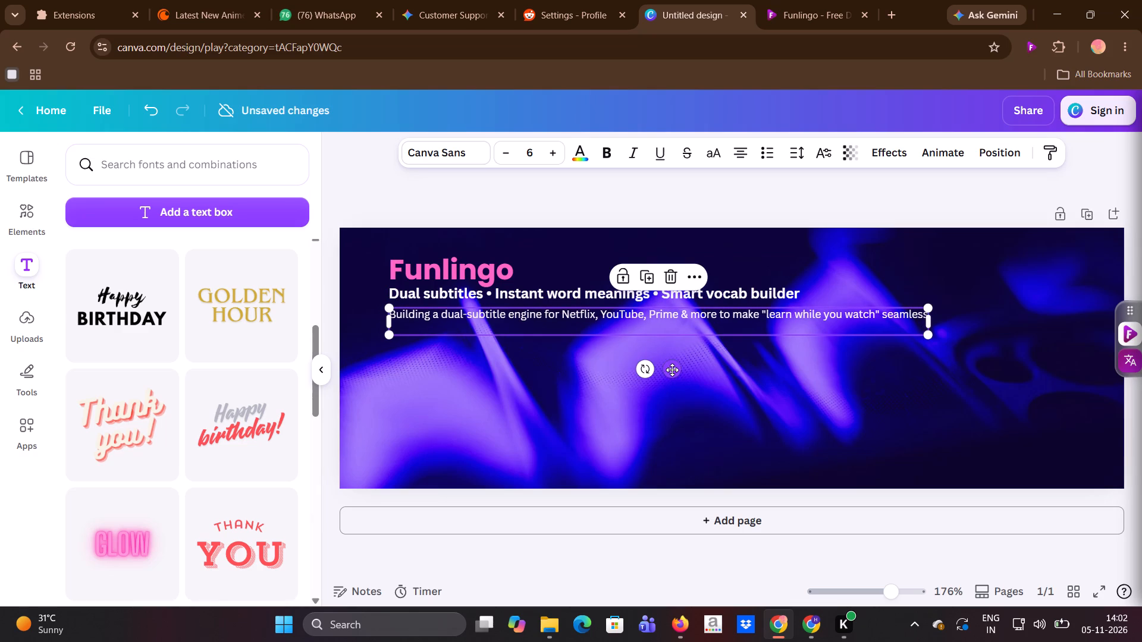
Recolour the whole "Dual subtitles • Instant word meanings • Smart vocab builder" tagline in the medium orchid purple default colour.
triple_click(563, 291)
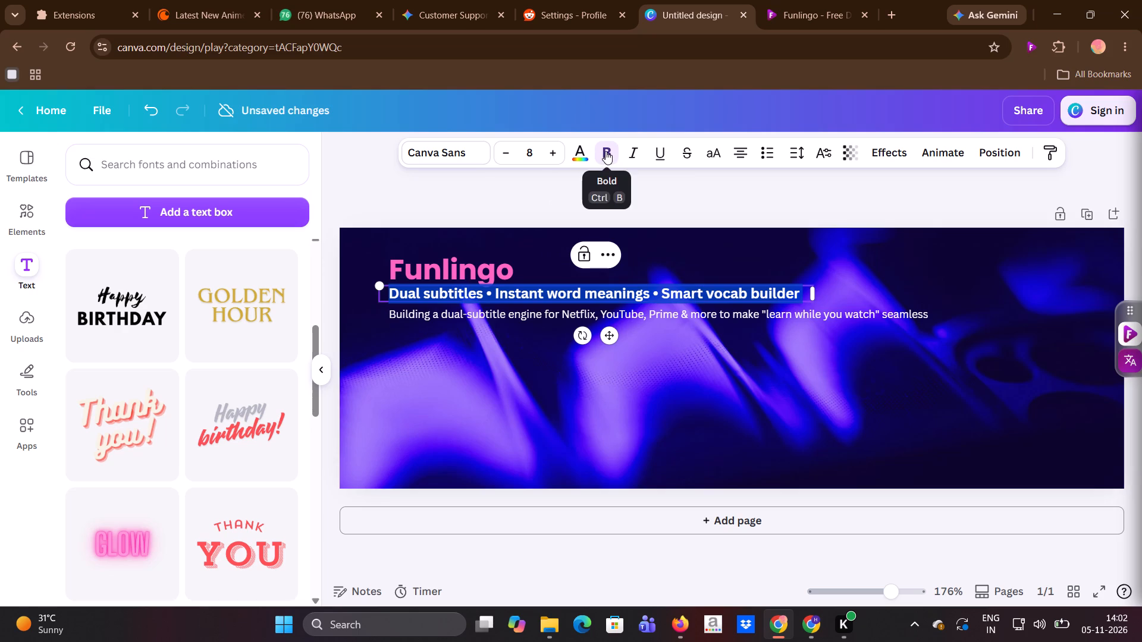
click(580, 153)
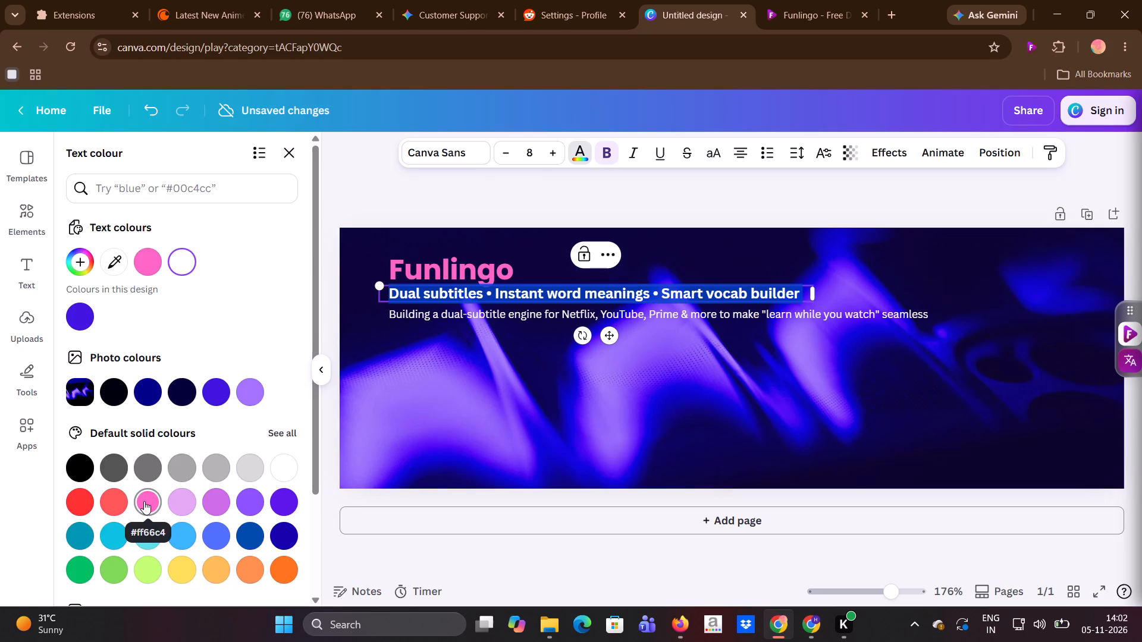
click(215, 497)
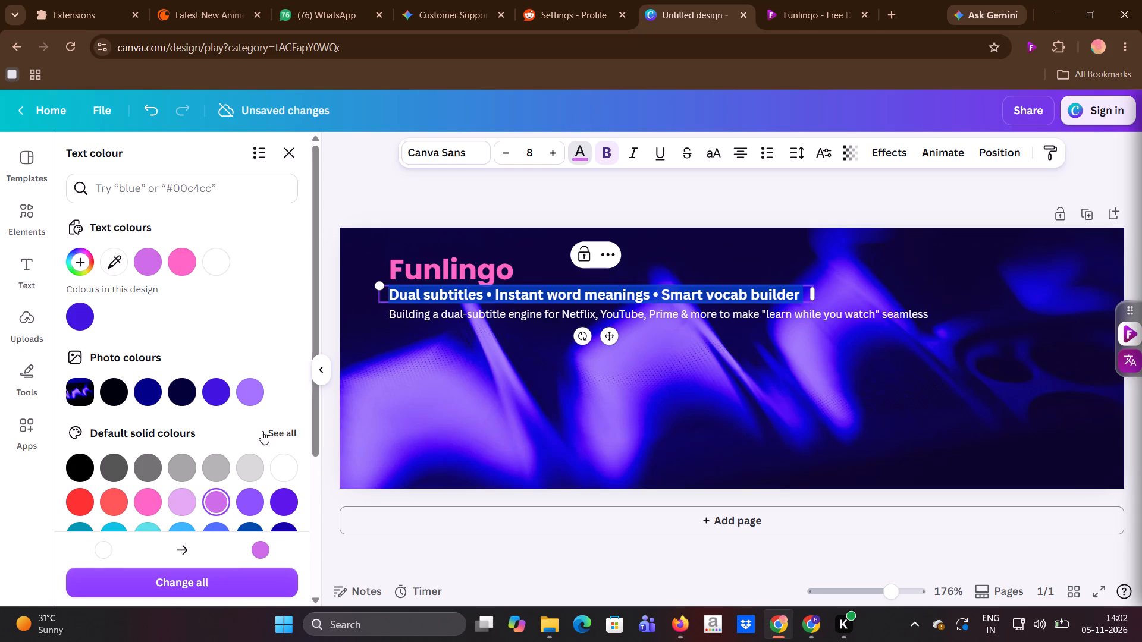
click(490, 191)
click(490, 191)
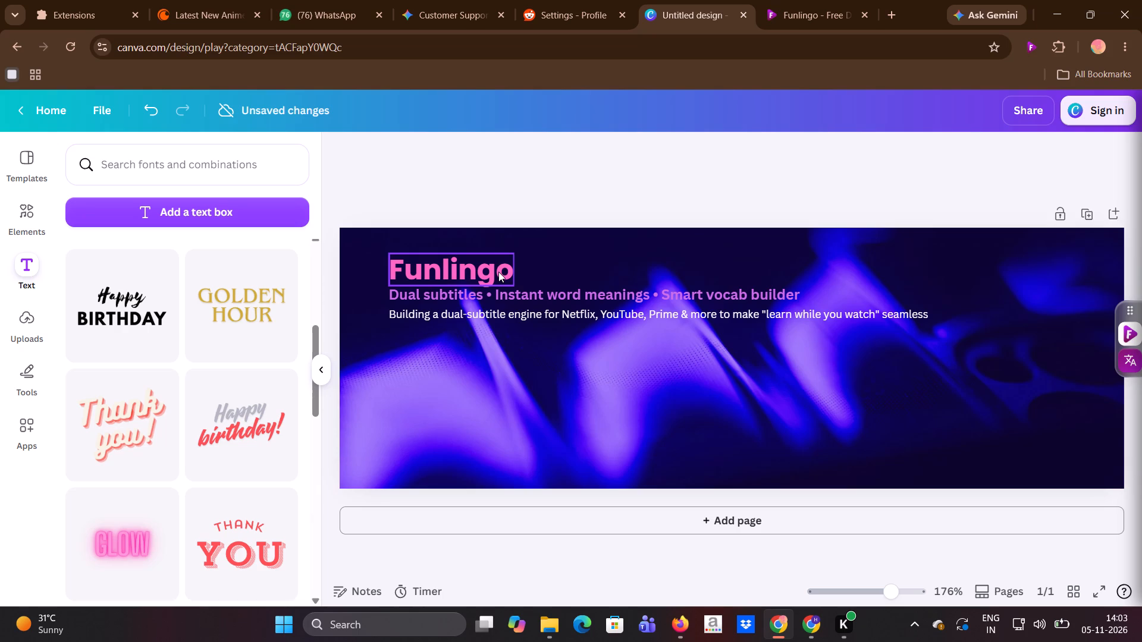
Change the tagline's text colour to the light lilac shade from the default solid colours.
click(537, 297)
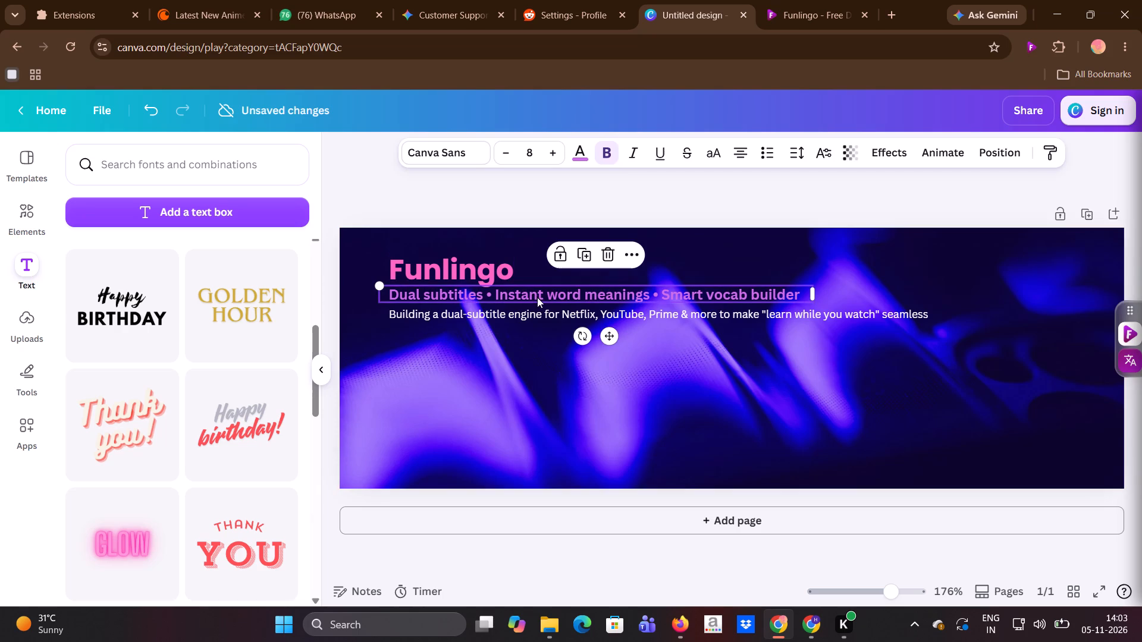
click(585, 153)
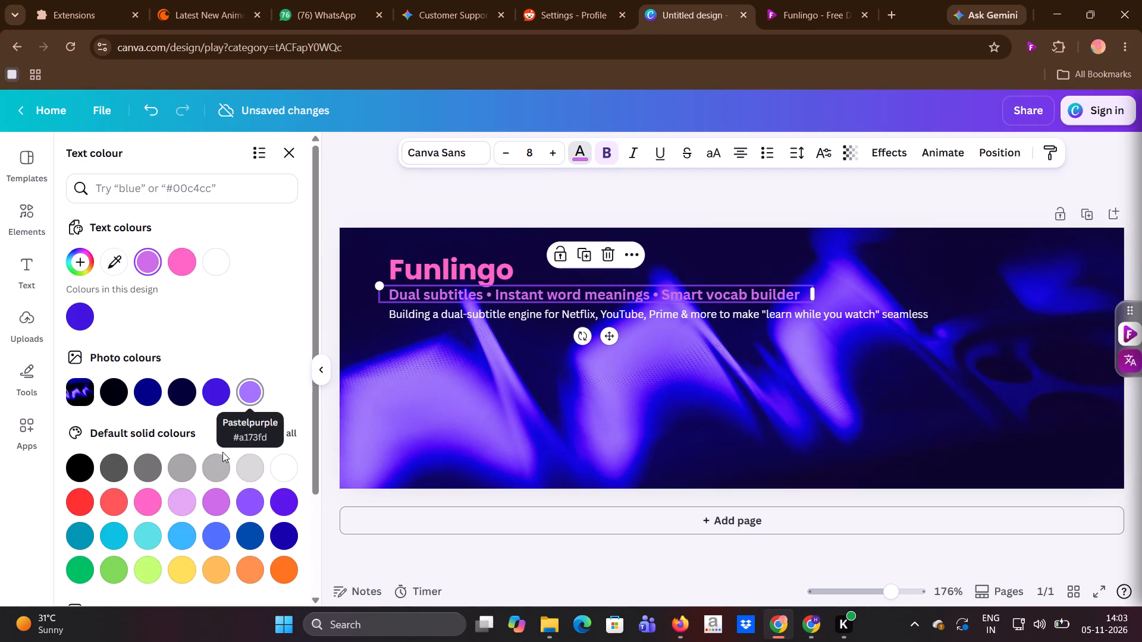
click(189, 497)
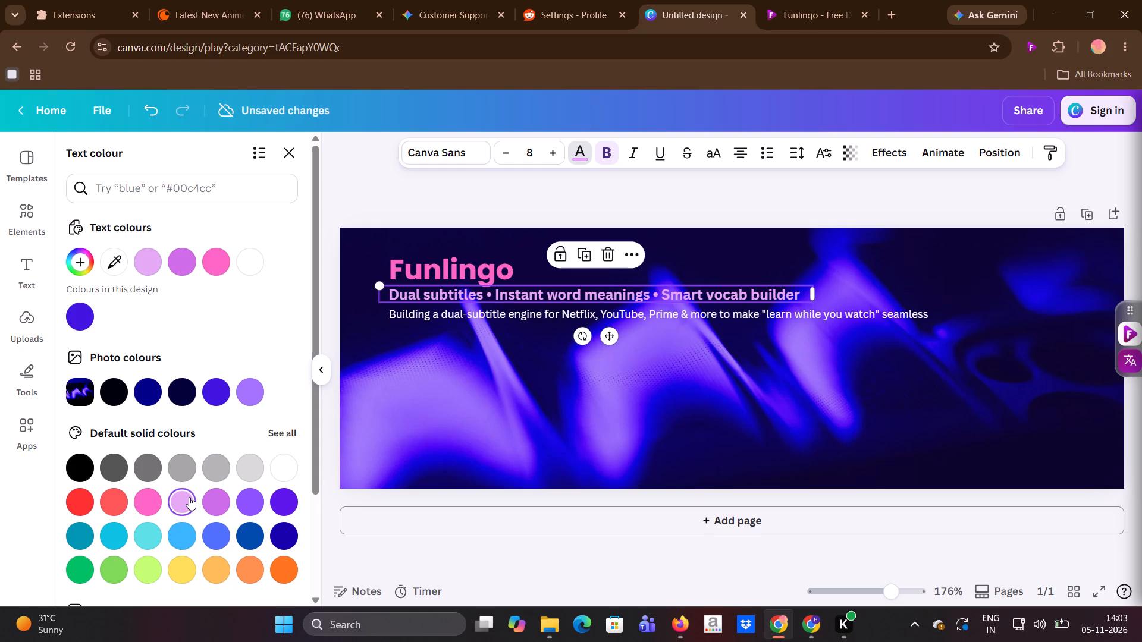
click(416, 188)
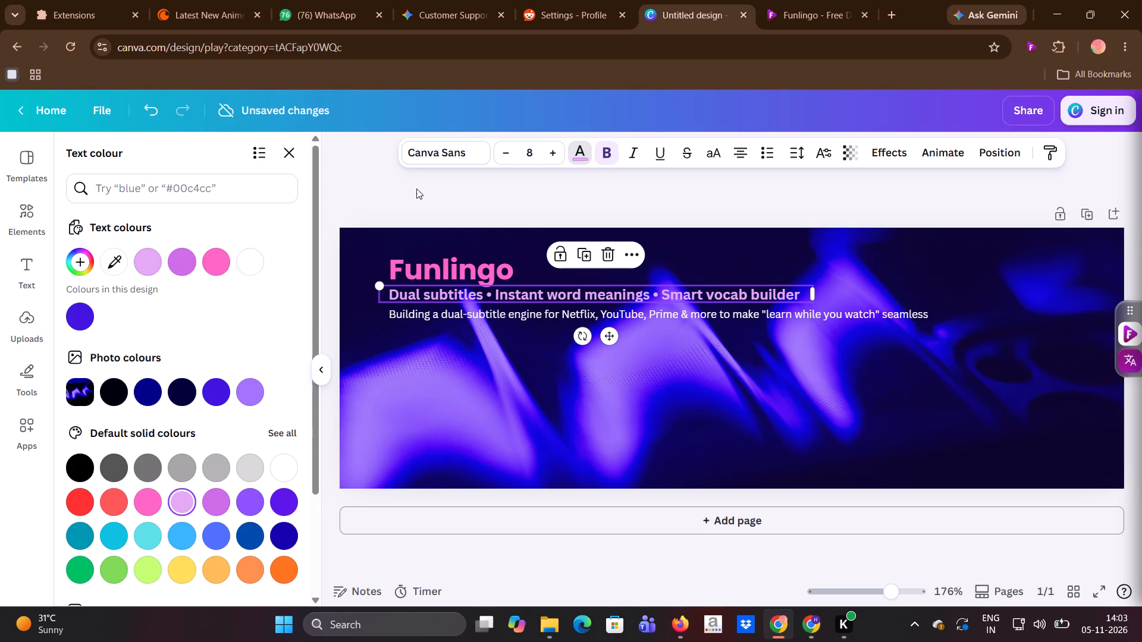
click(416, 188)
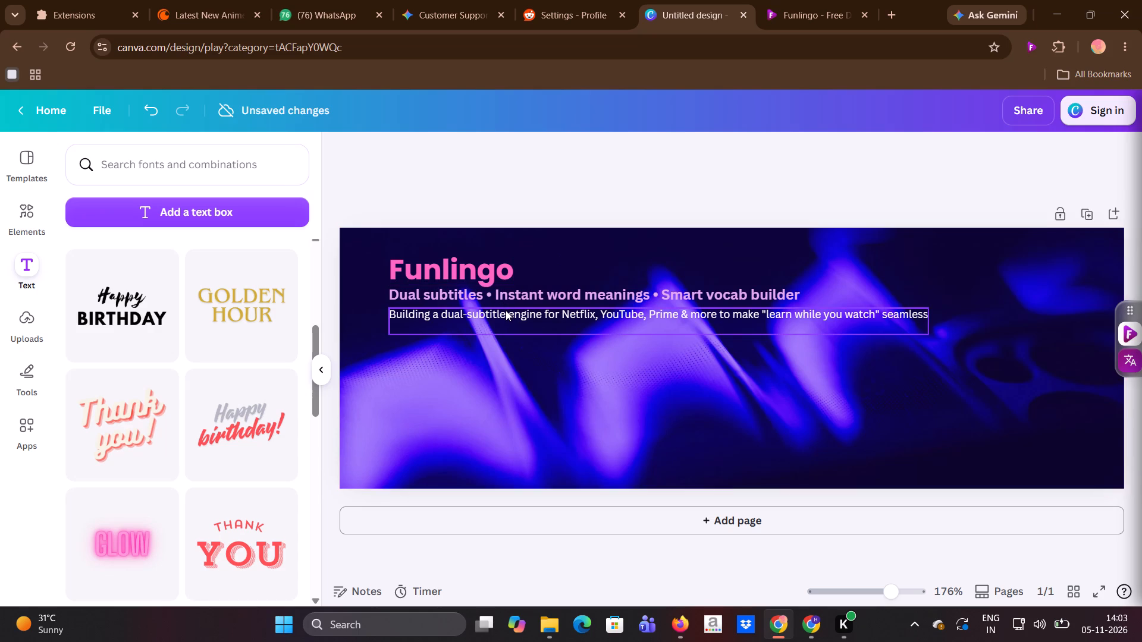
Deselect the caption and capture a screenshot of the whole Funlingo banner, cropped to its edges.
click(545, 156)
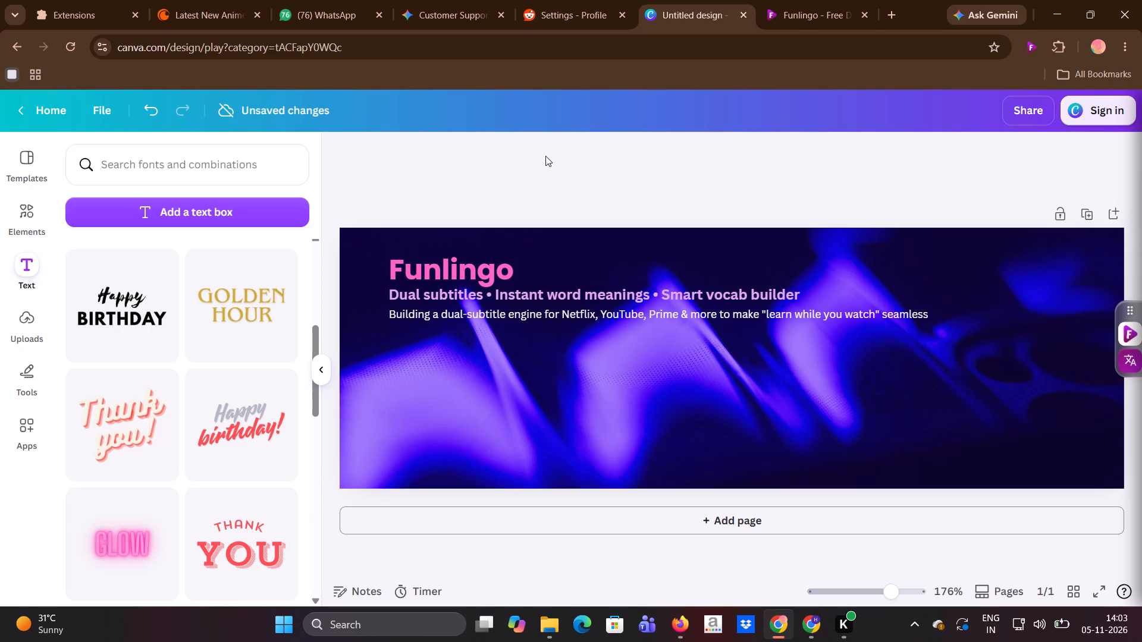
key(Print)
key(Print)
drag(340, 226, 723, 334)
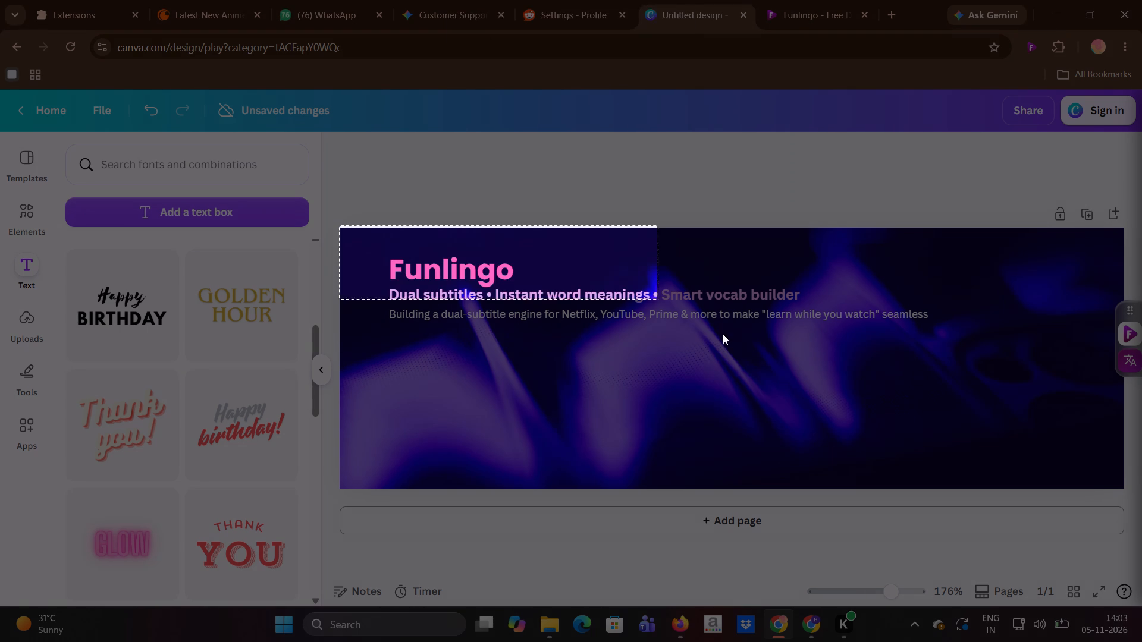
drag(723, 334, 1128, 489)
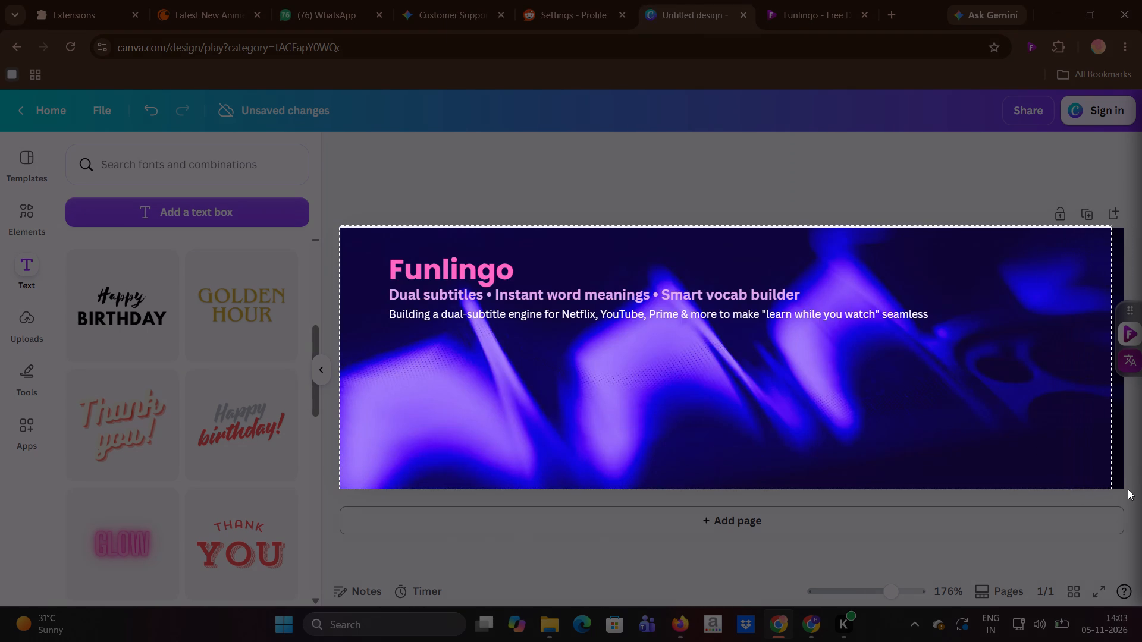
drag(1128, 489, 1118, 492)
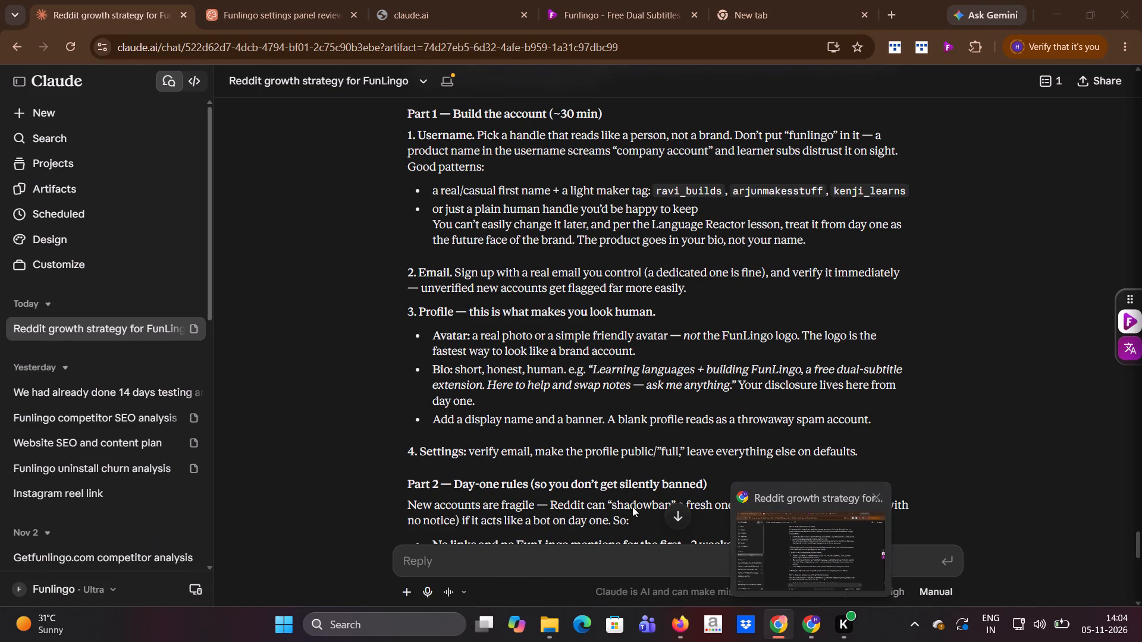
Back in the Canva design, shorten the caption to "Building a dual-subtitle engine for Netflix, YouTube, Prime & more".
click(813, 0)
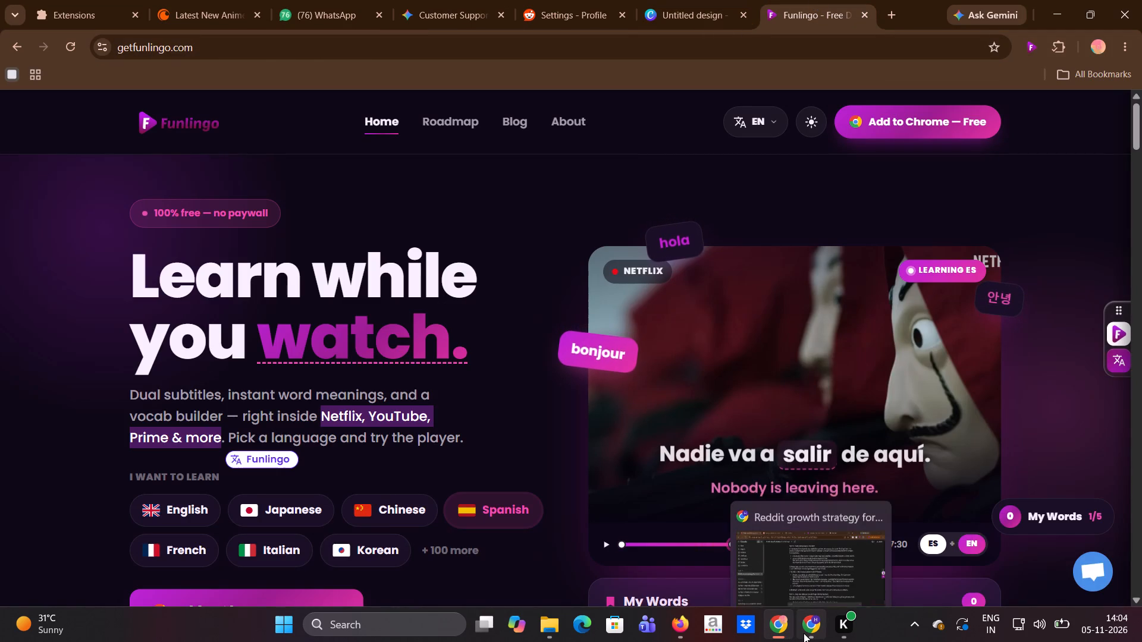
click(666, 0)
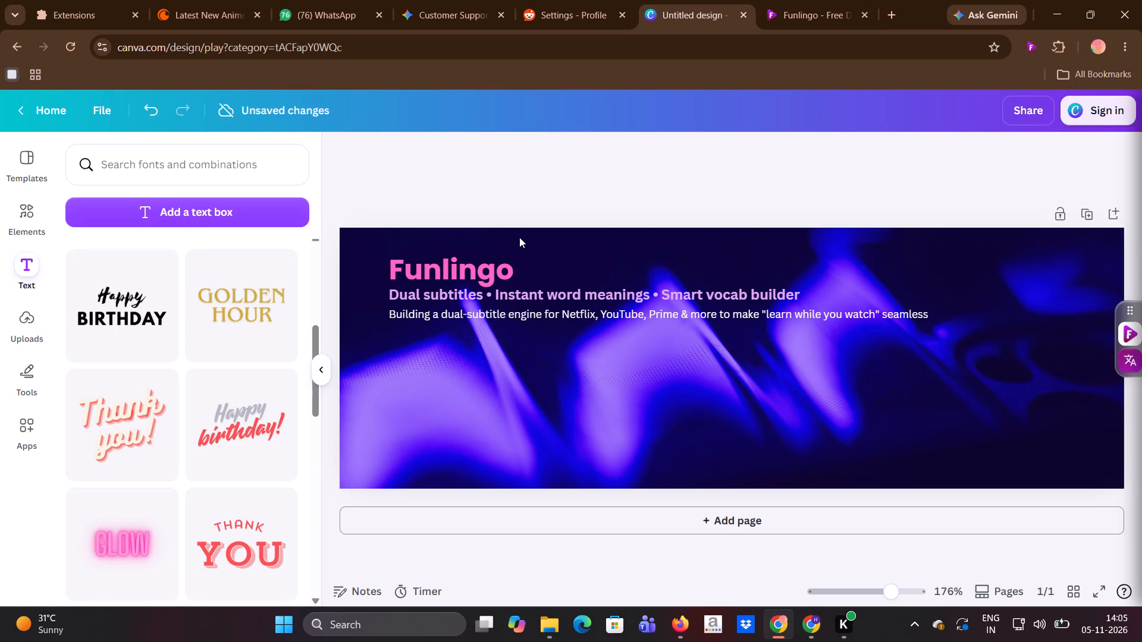
click(524, 316)
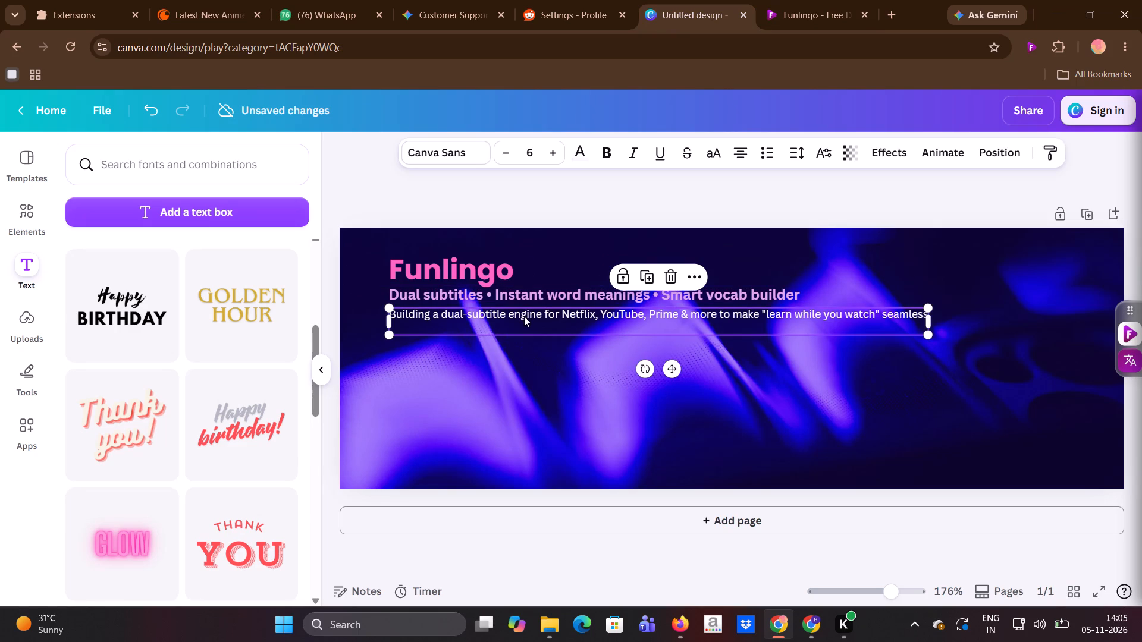
click(802, 194)
click(802, 194)
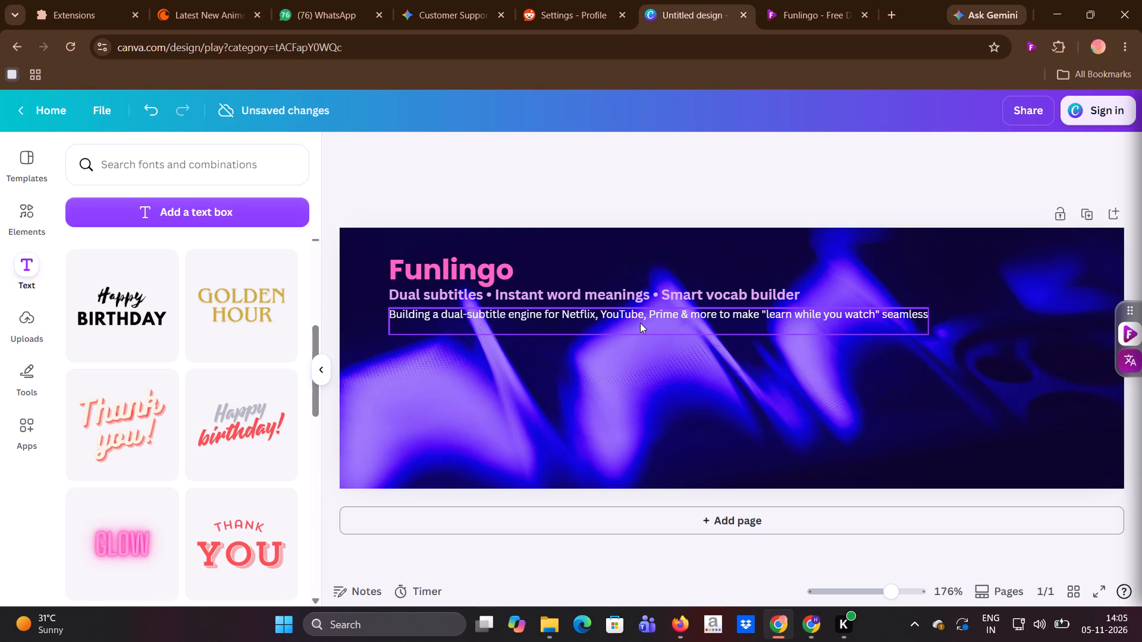
double_click(696, 317)
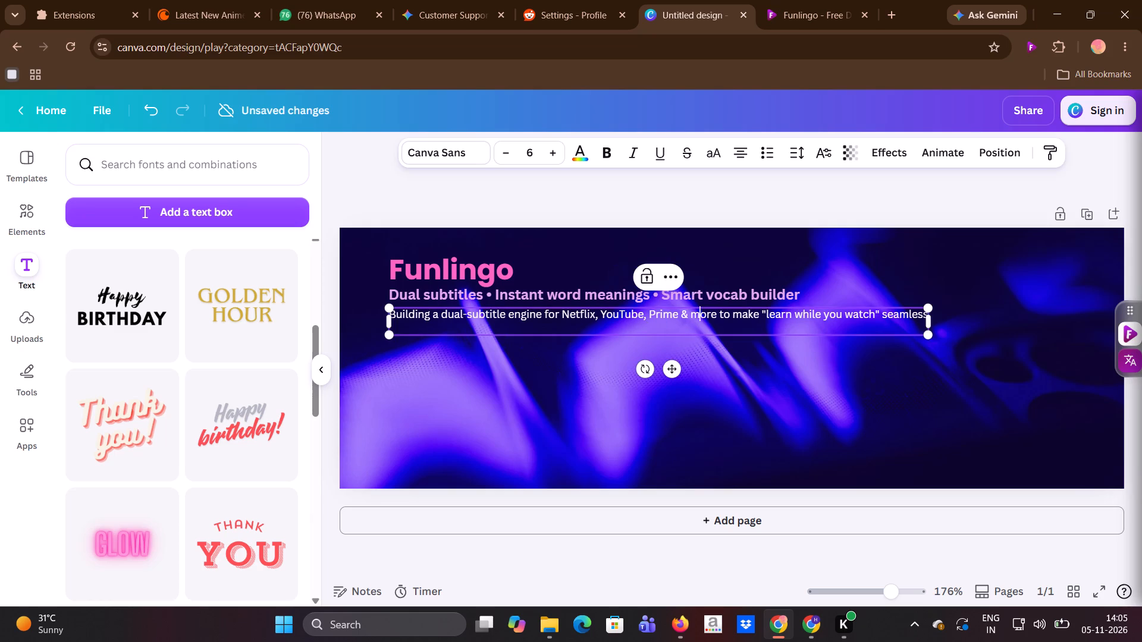
drag(690, 316, 988, 310)
key(BackSpace)
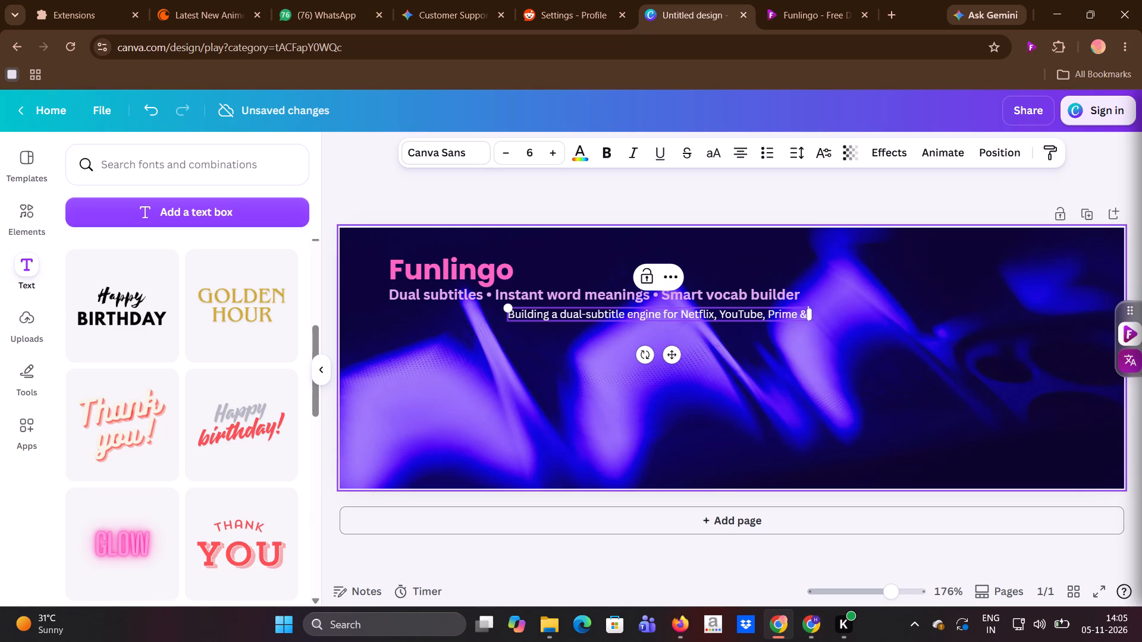
key(BackSpace)
key(BackSpace)
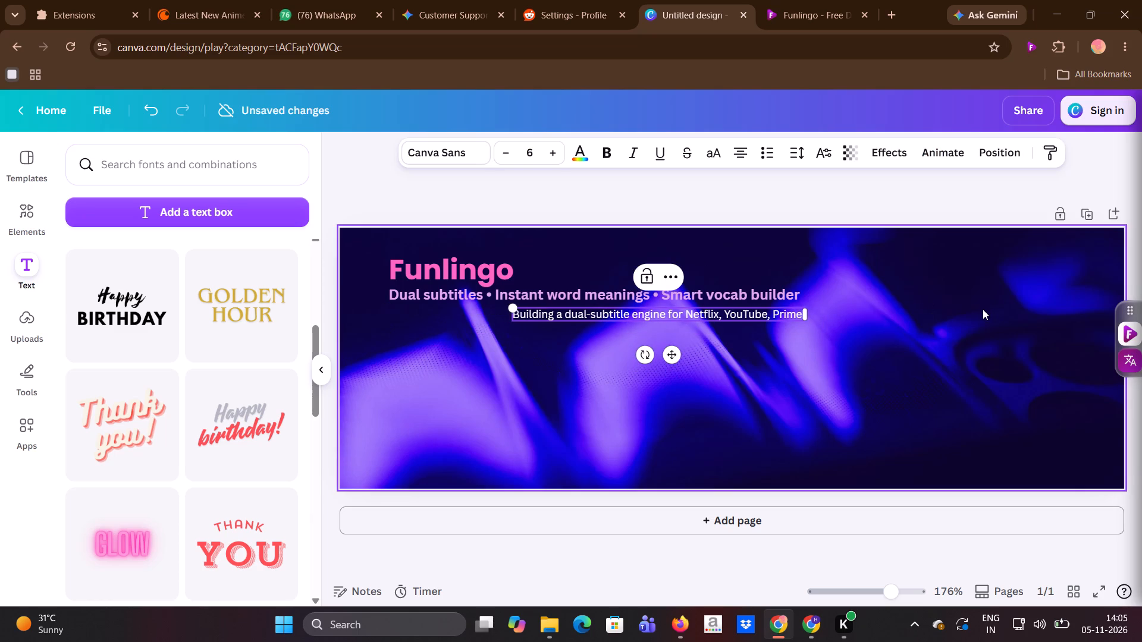
text(& more)
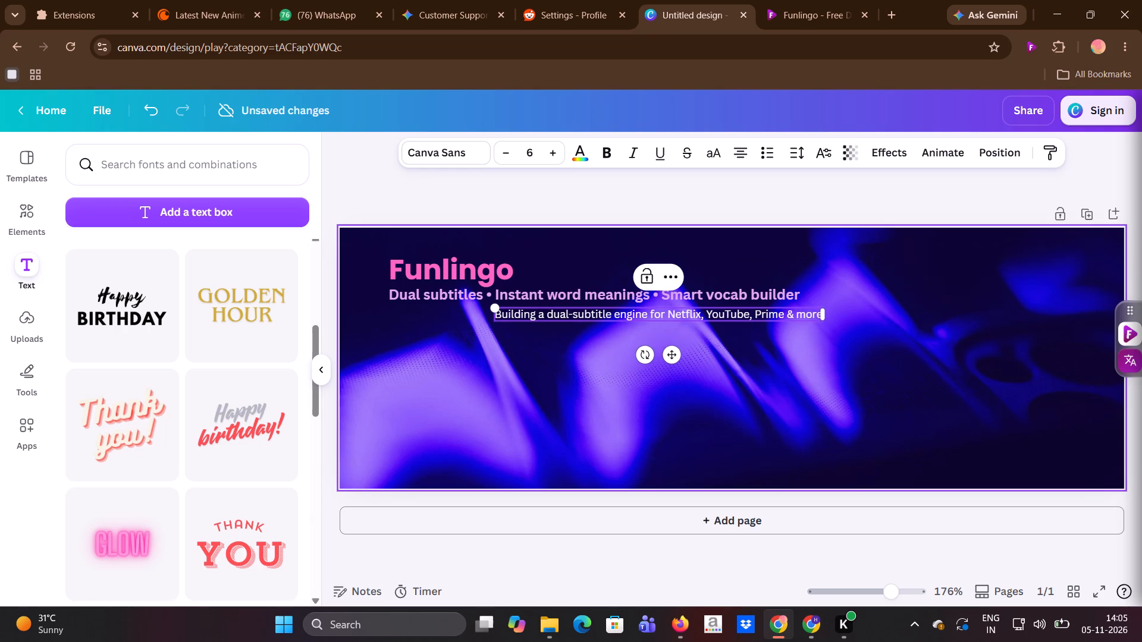
Align the shortened caption's left edge with the Funlingo heading and tagline, keeping it just below the tagline.
drag(673, 358, 598, 361)
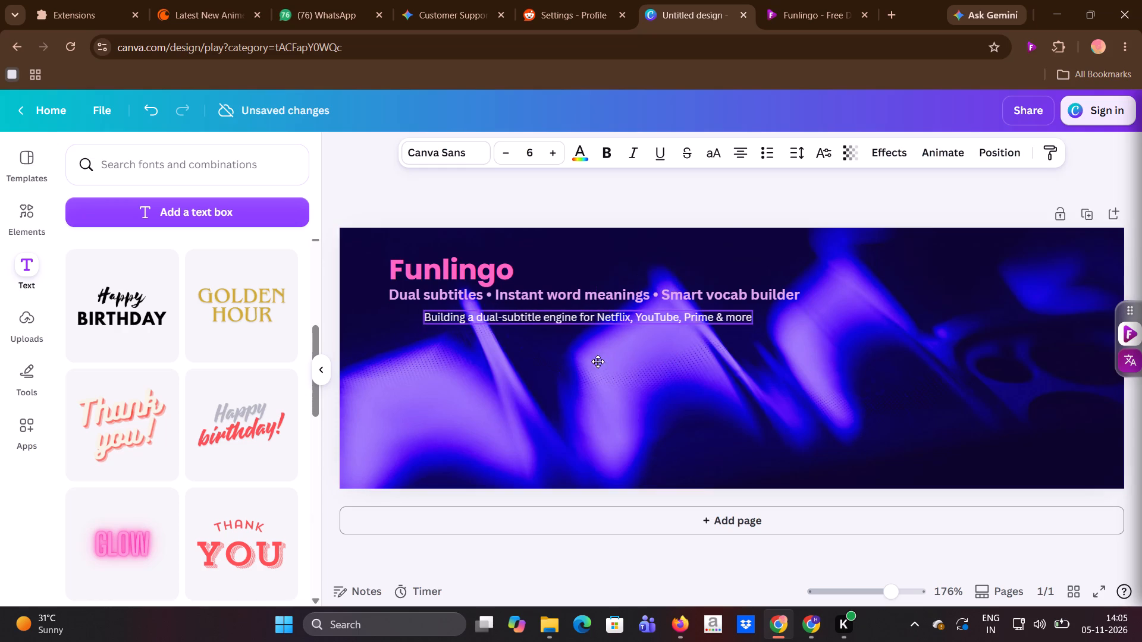
drag(598, 361, 564, 358)
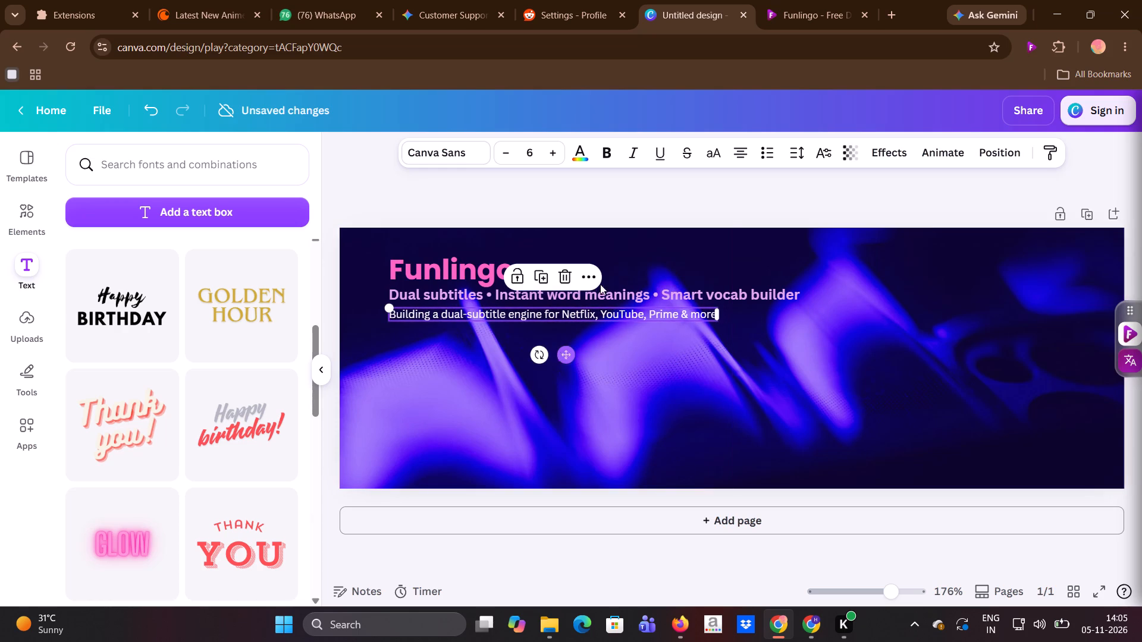
click(638, 202)
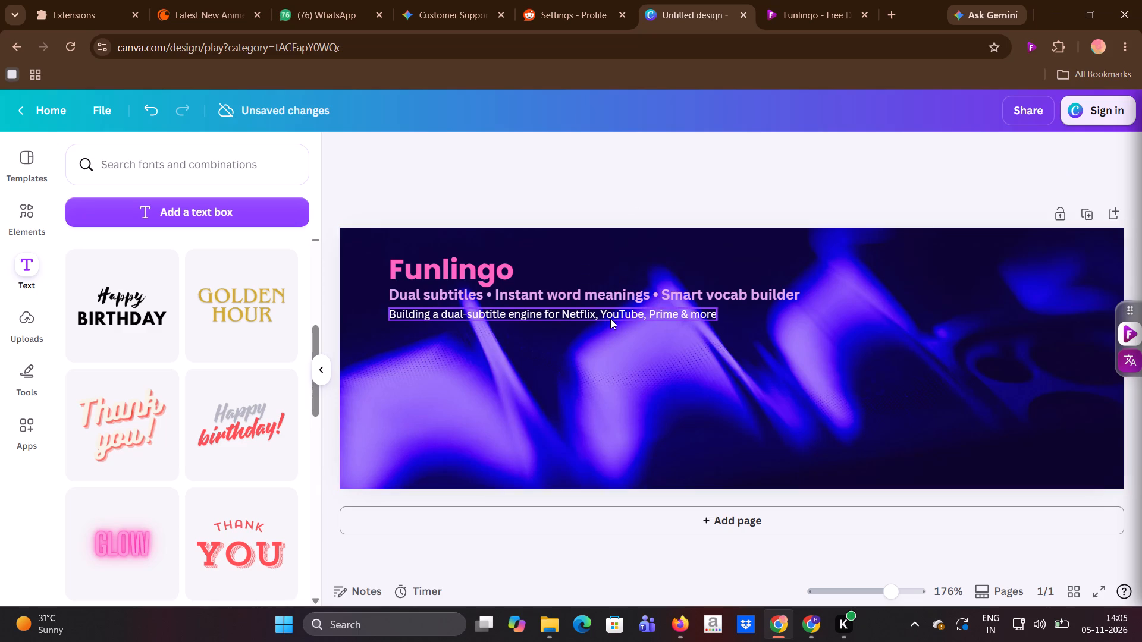
click(673, 181)
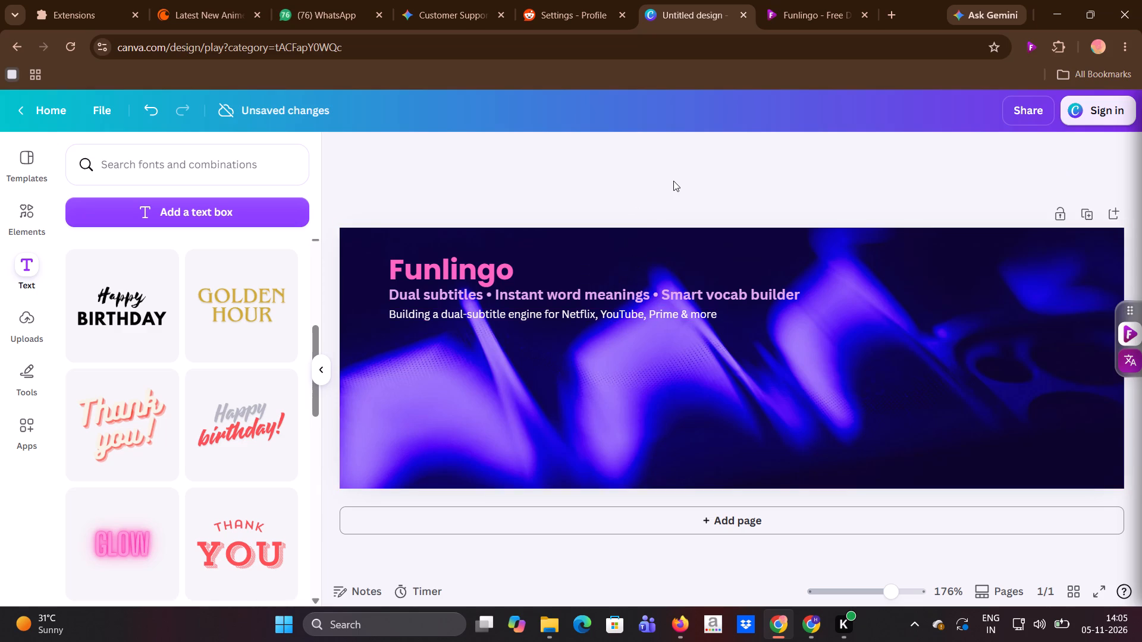
Change the font of the "Dual subtitles • Instant word meanings • Smart vocab builder" tagline to Poppins.
click(607, 294)
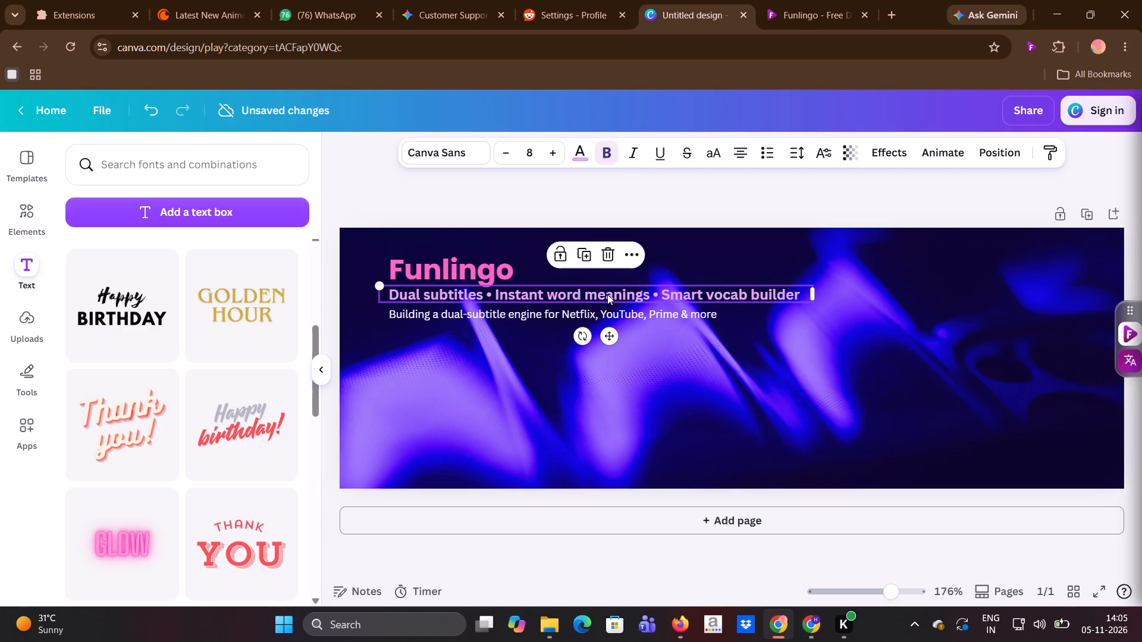
click(474, 148)
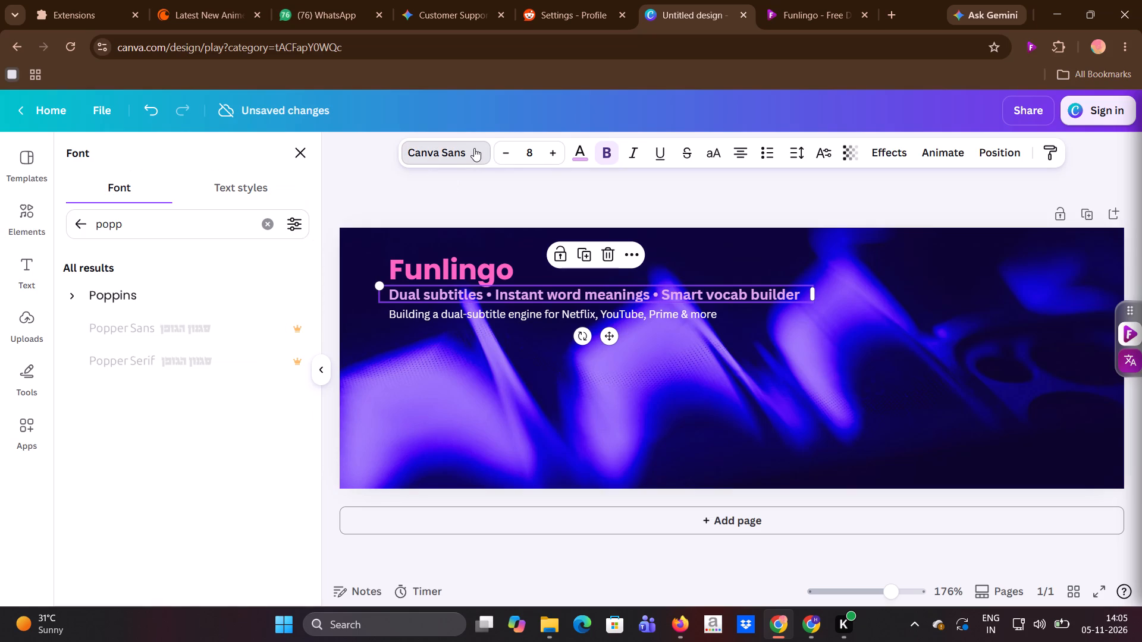
click(175, 297)
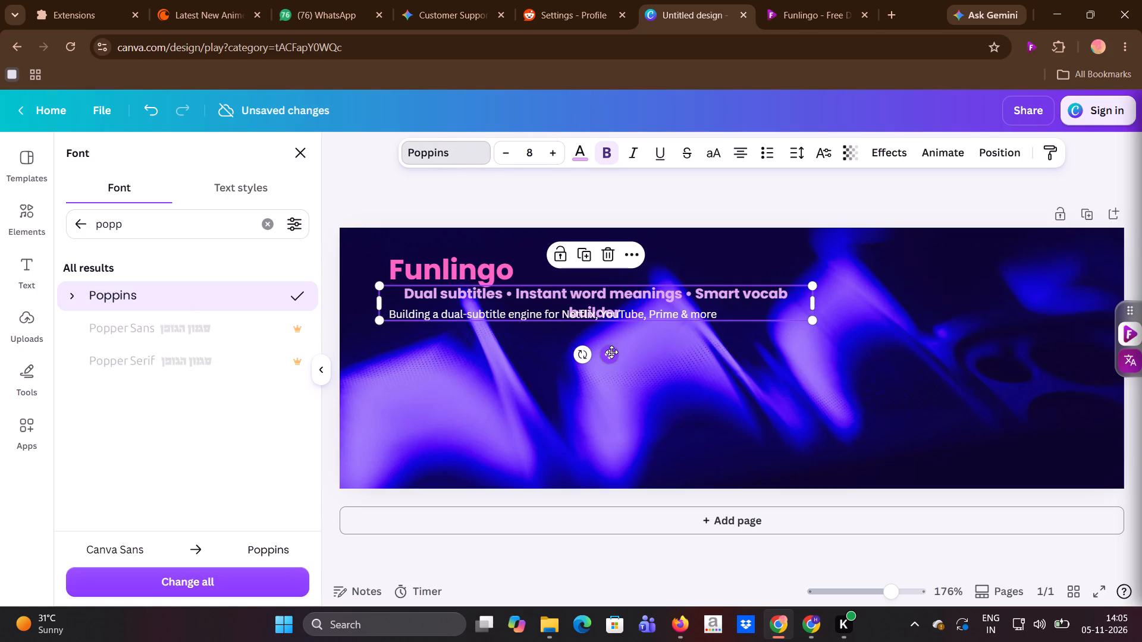
Shift the Poppins tagline slightly left so its first line starts about level with the Funlingo heading's left edge.
drag(611, 352, 596, 354)
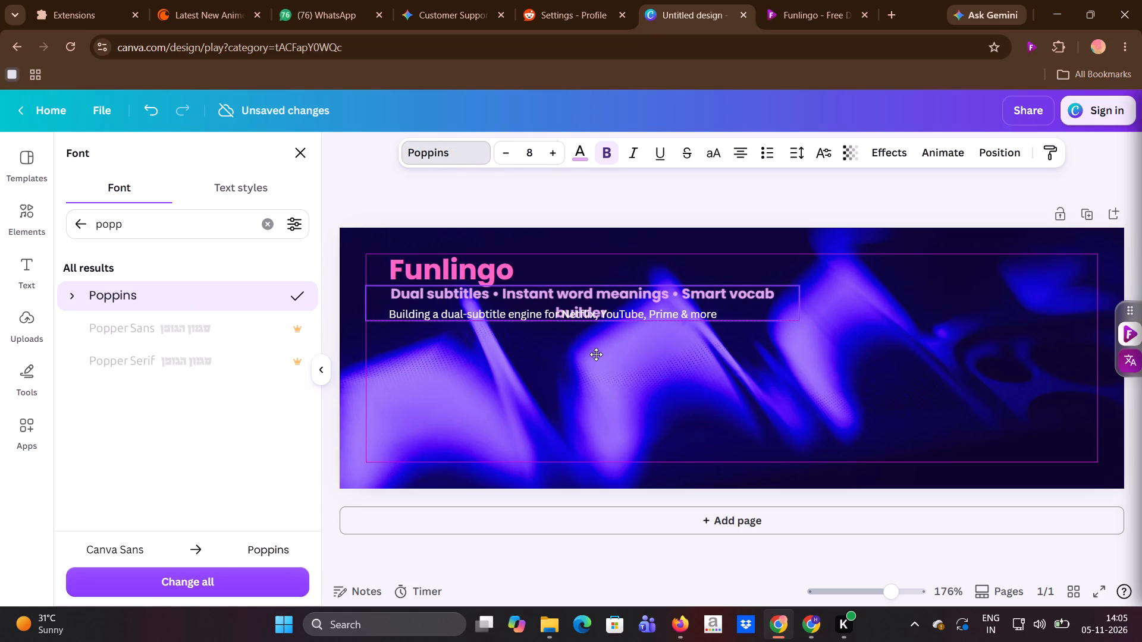
drag(596, 354, 595, 354)
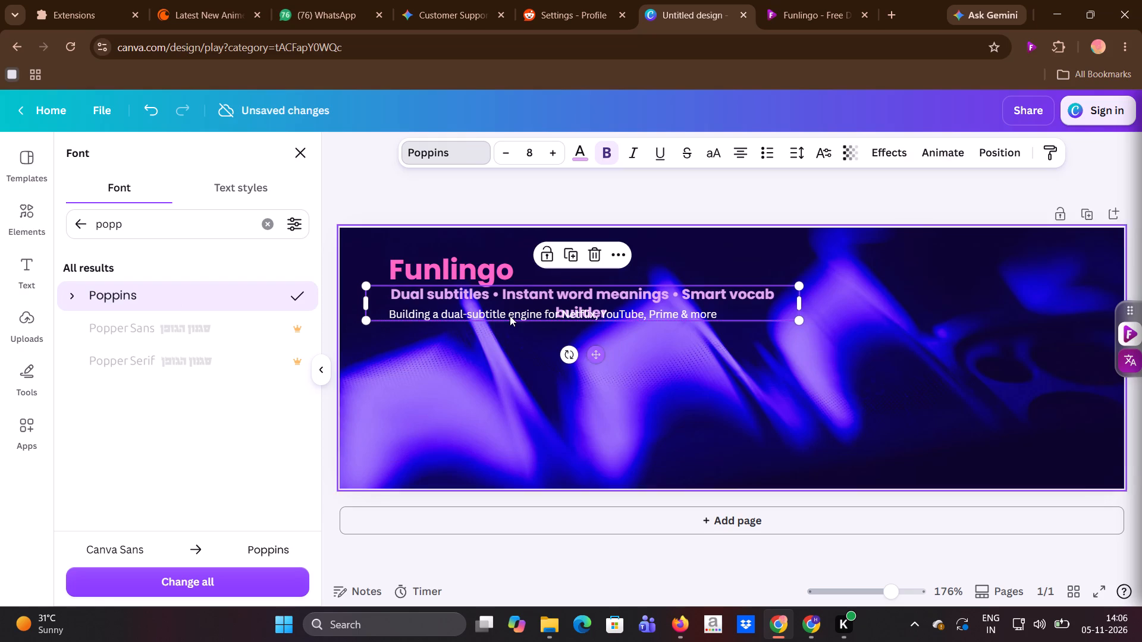
Change the font of the "Building a dual-subtitle engine for Netflix, YouTube, Prime & more" caption to Poppins.
click(466, 269)
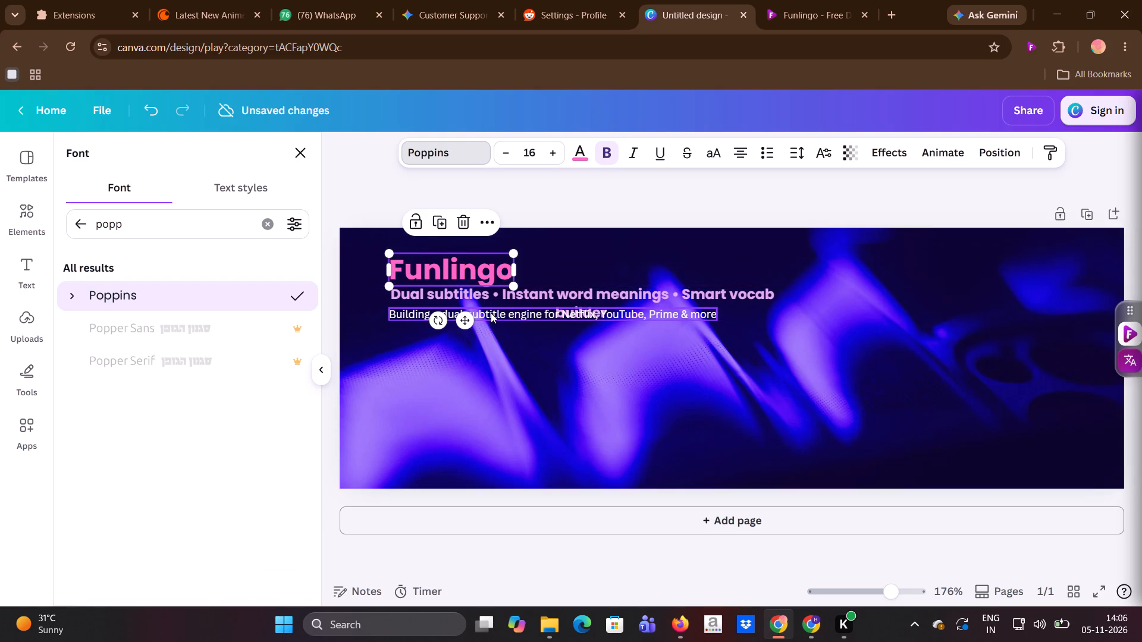
click(491, 313)
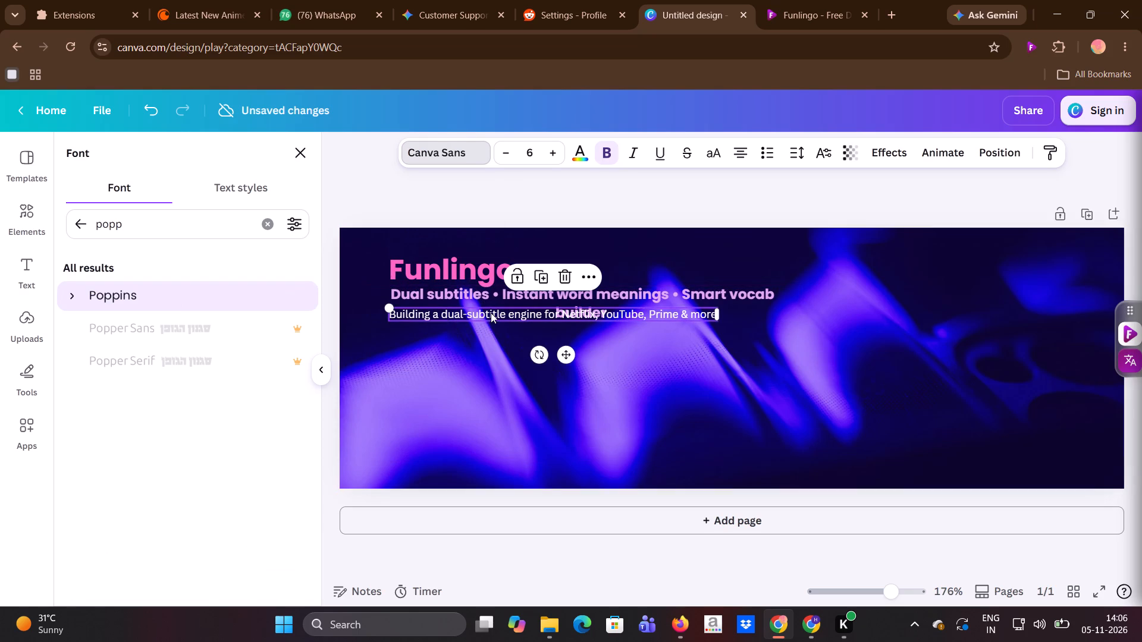
click(145, 295)
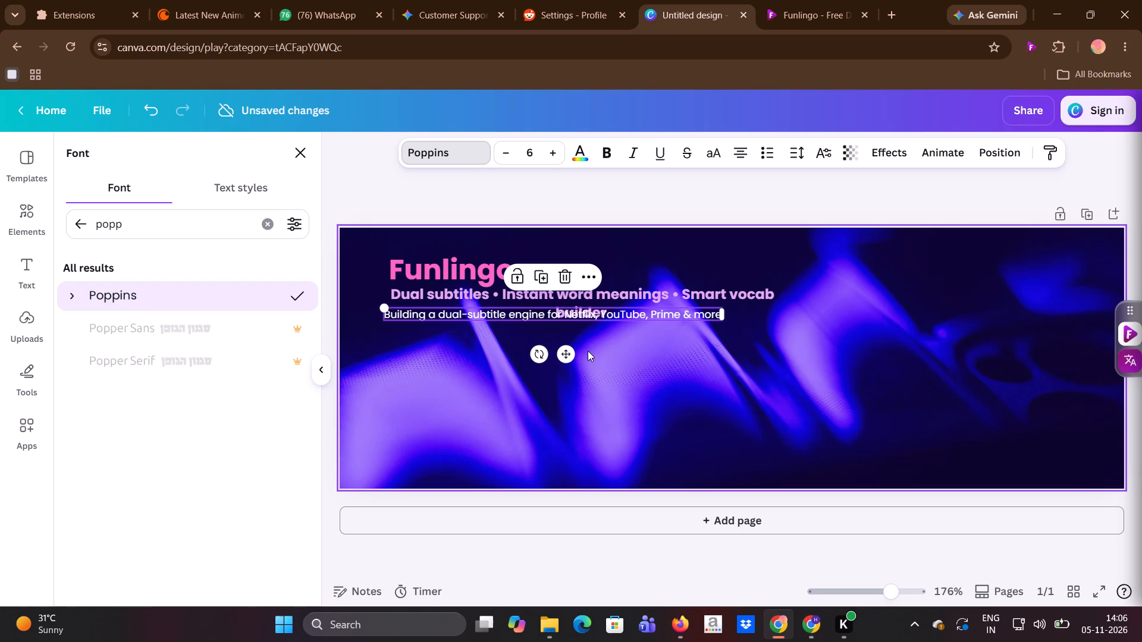
Move the caption down clear of the tagline's second line, aligning its left edge with the Funlingo heading.
drag(572, 353, 578, 373)
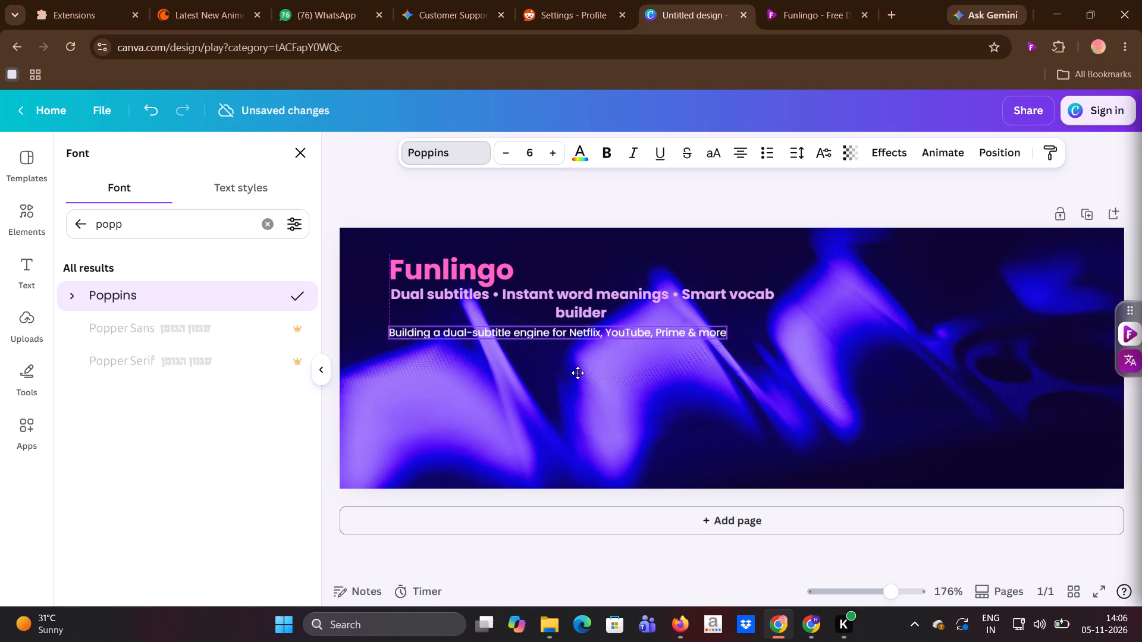
drag(578, 373, 576, 373)
Widen the tagline's text box so the text fits on one line, and align its start with the Funlingo heading's left edge.
click(672, 287)
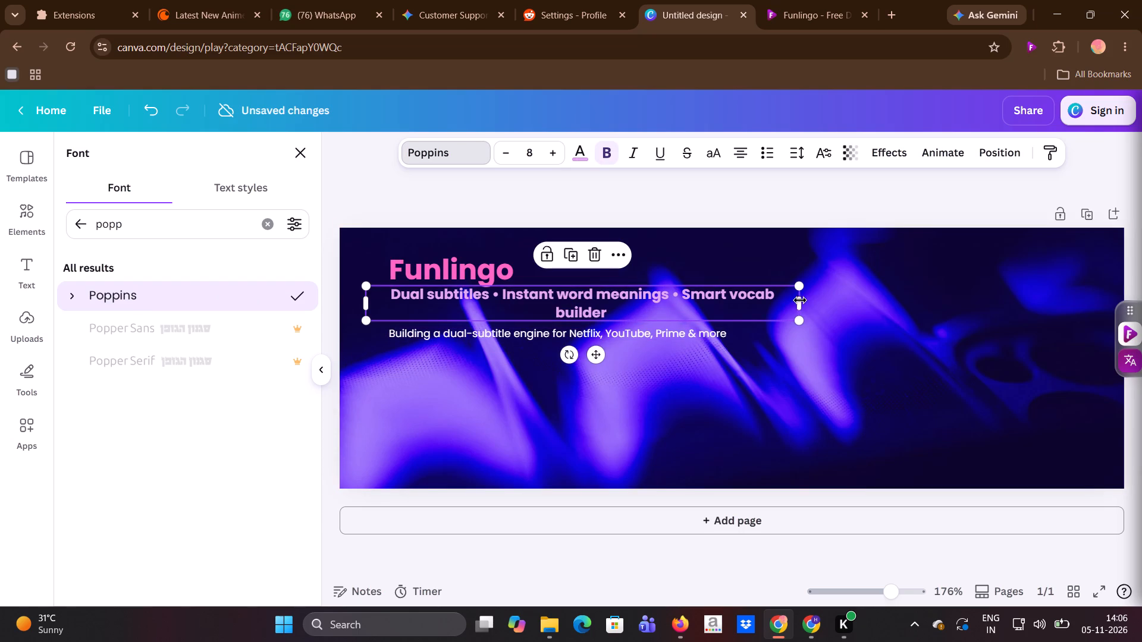
drag(801, 300, 822, 297)
drag(707, 292, 717, 291)
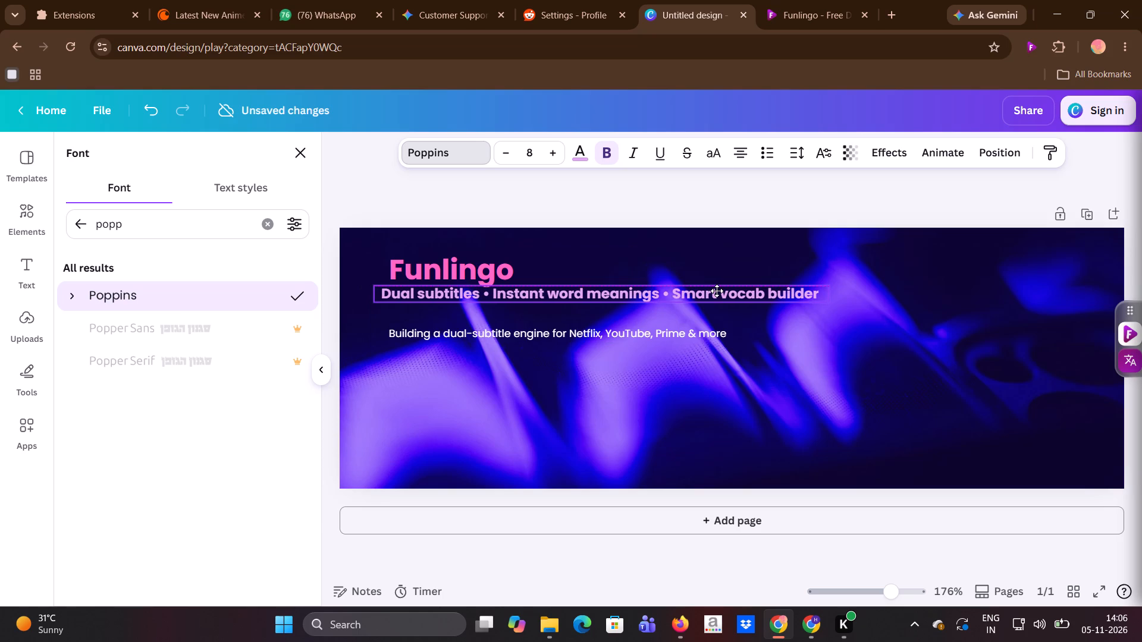
drag(717, 291, 723, 289)
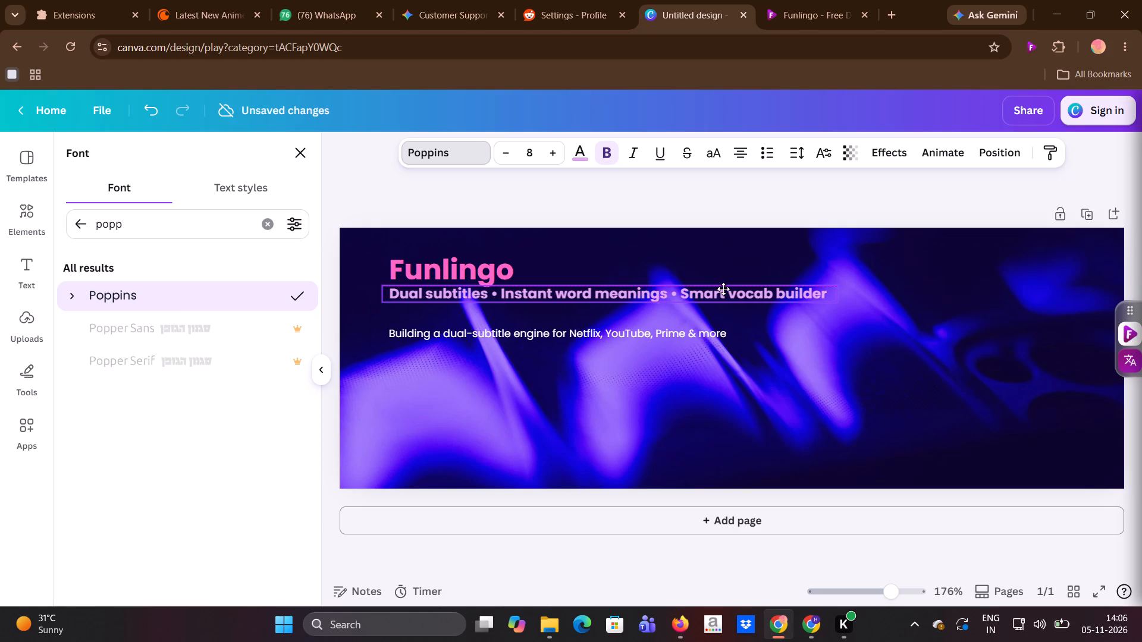
drag(723, 289, 723, 289)
Set the tagline's Poppins weight to SemiBold and keep its text aligned with the Funlingo heading's left edge.
click(69, 290)
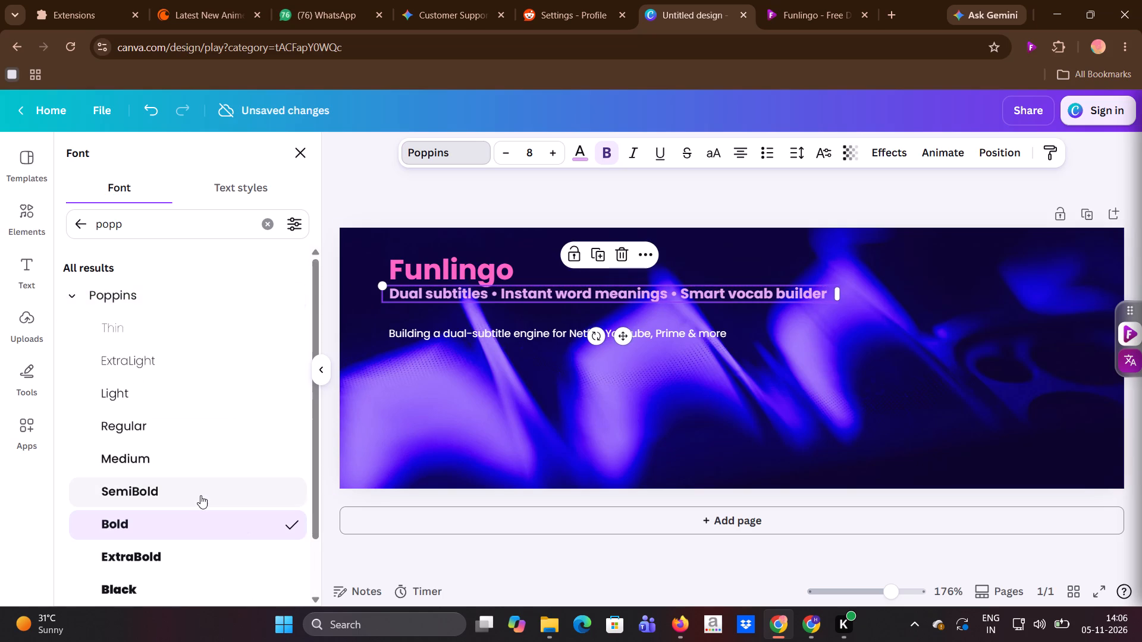
triple_click(429, 289)
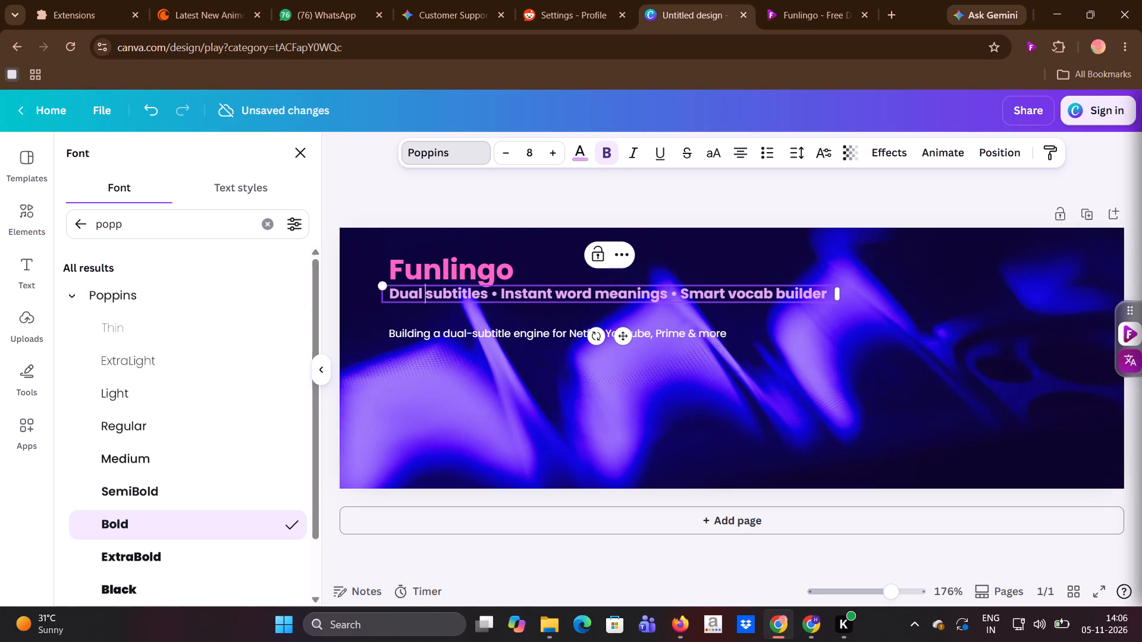
click(429, 289)
click(130, 490)
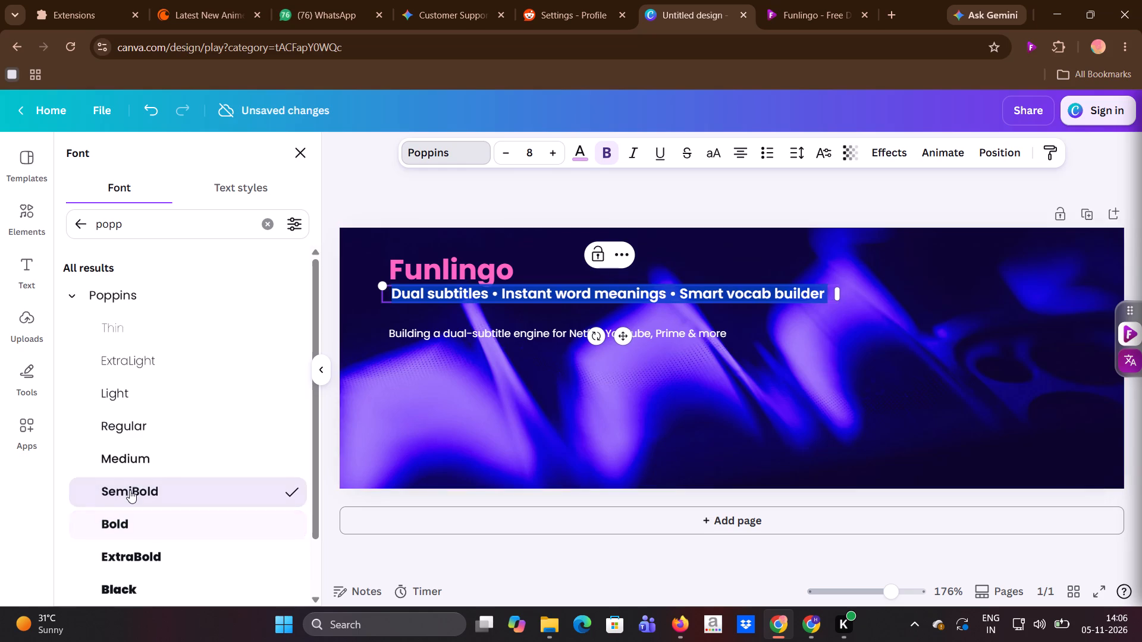
click(622, 336)
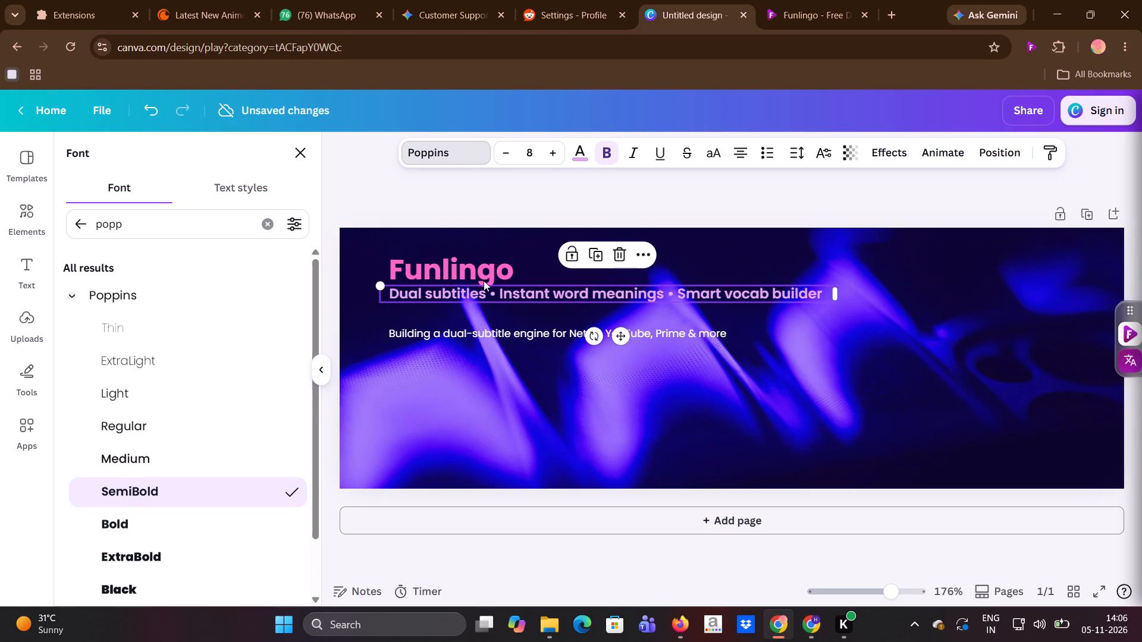
Move the caption up to sit just below the one-line tagline, keeping its left edge aligned with the Funlingo heading.
click(481, 274)
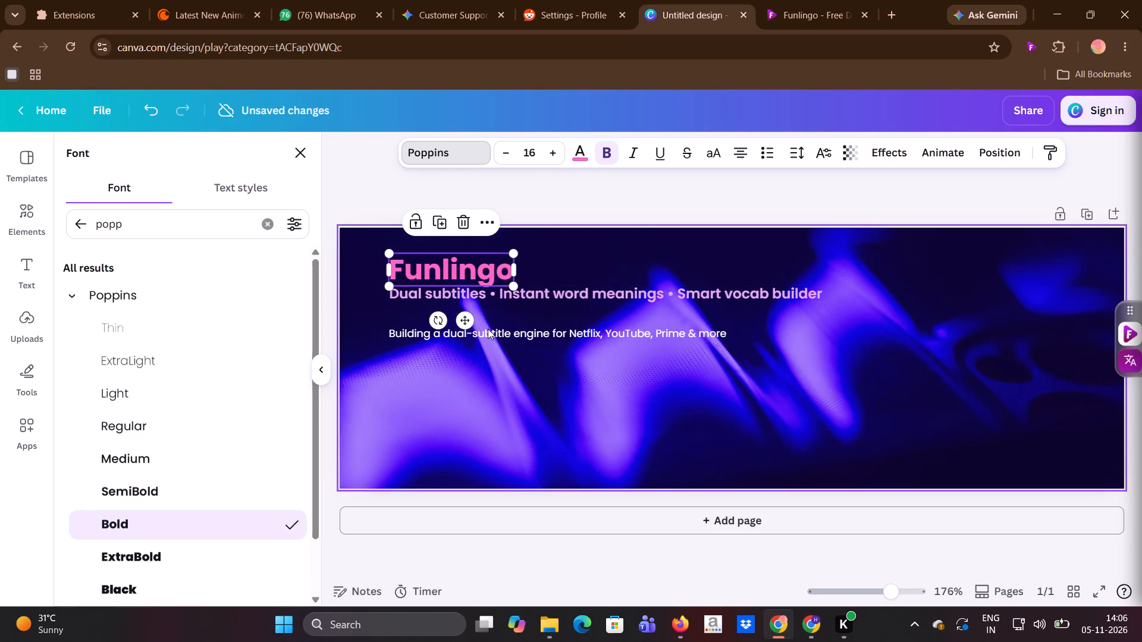
click(498, 337)
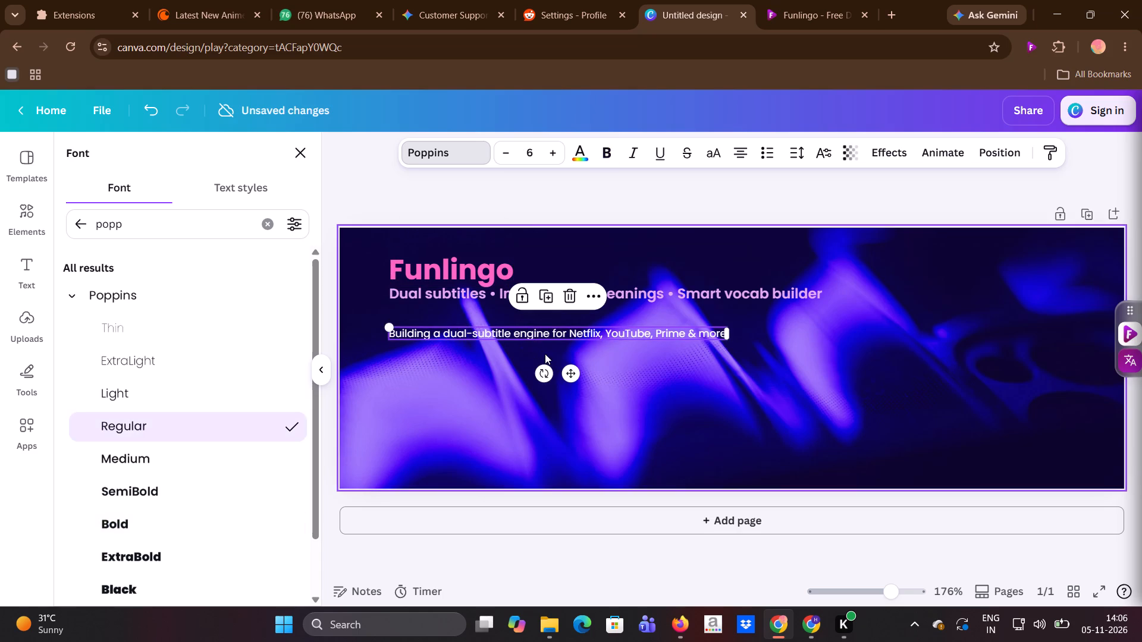
drag(573, 369, 572, 351)
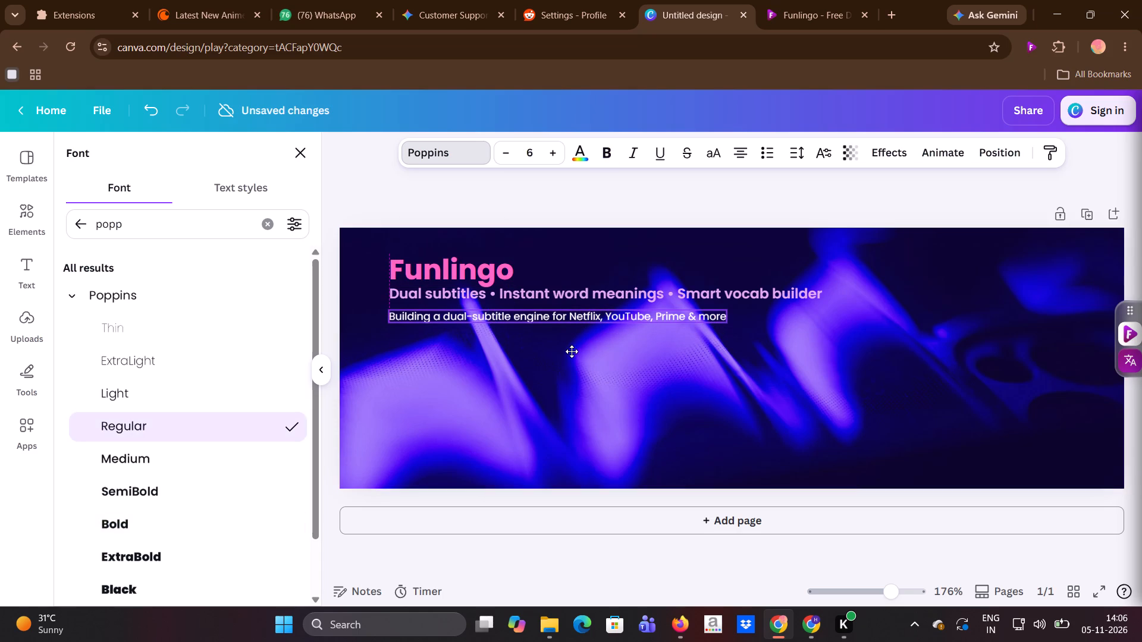
drag(572, 351, 573, 350)
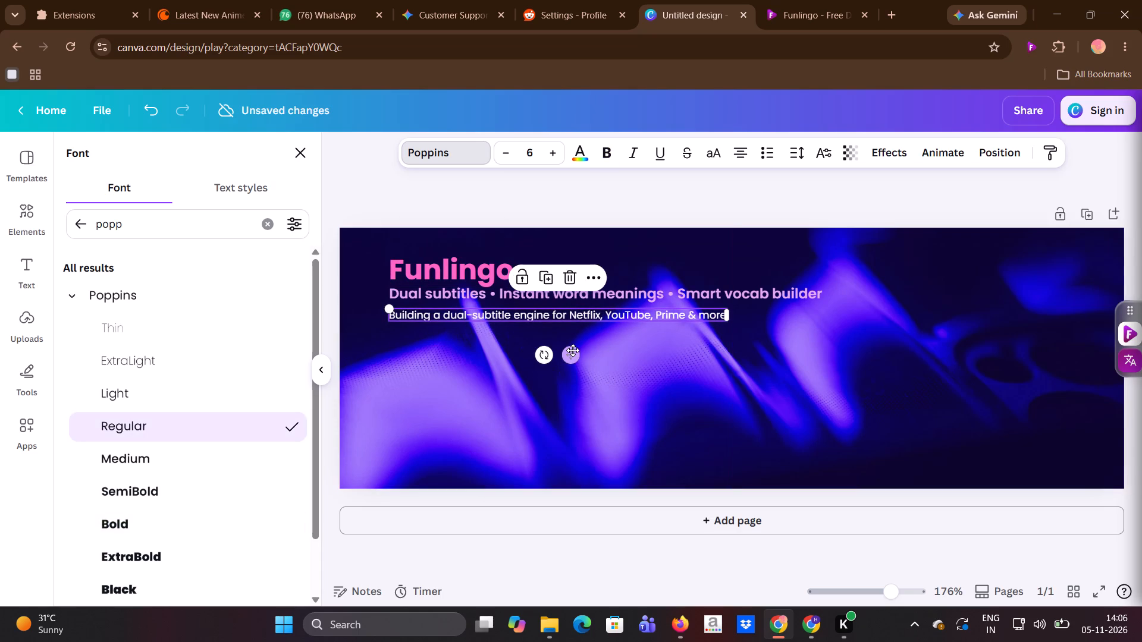
click(608, 181)
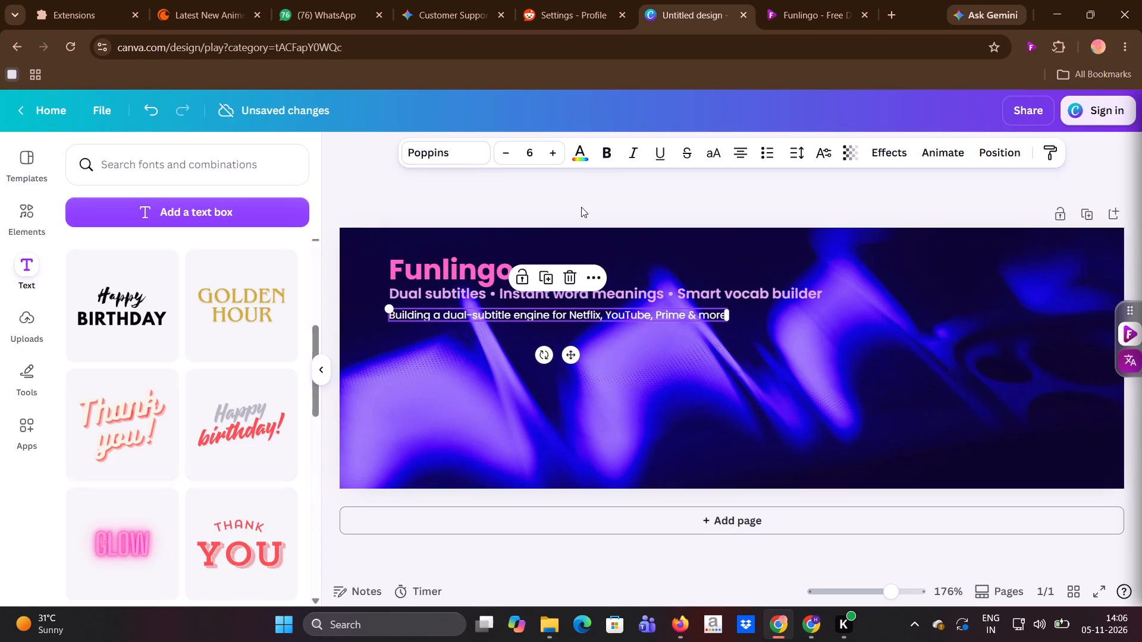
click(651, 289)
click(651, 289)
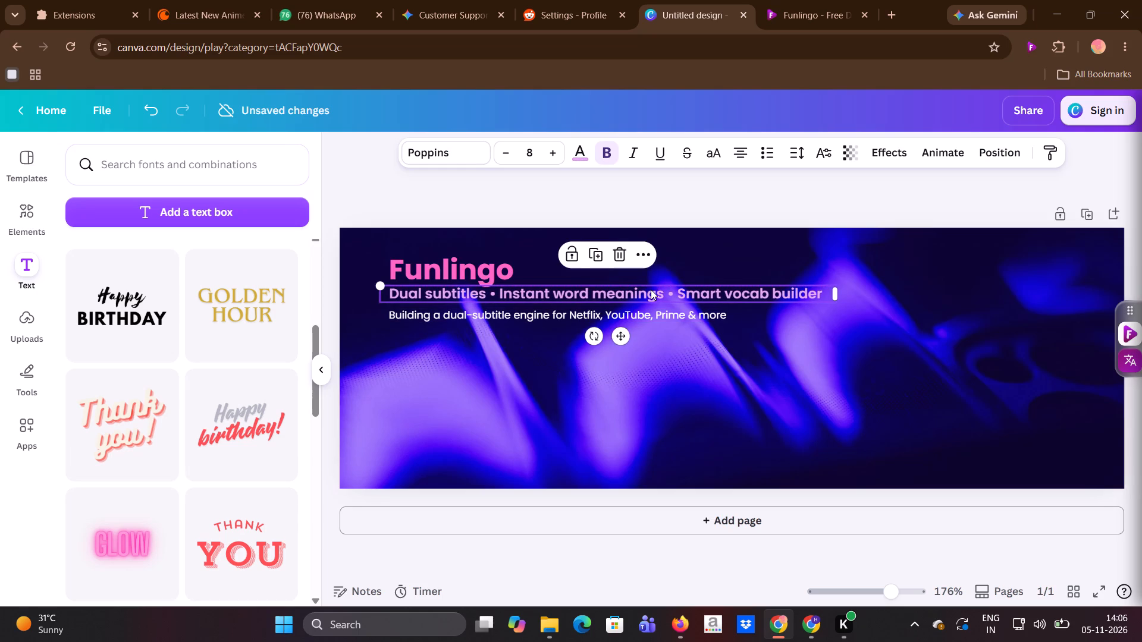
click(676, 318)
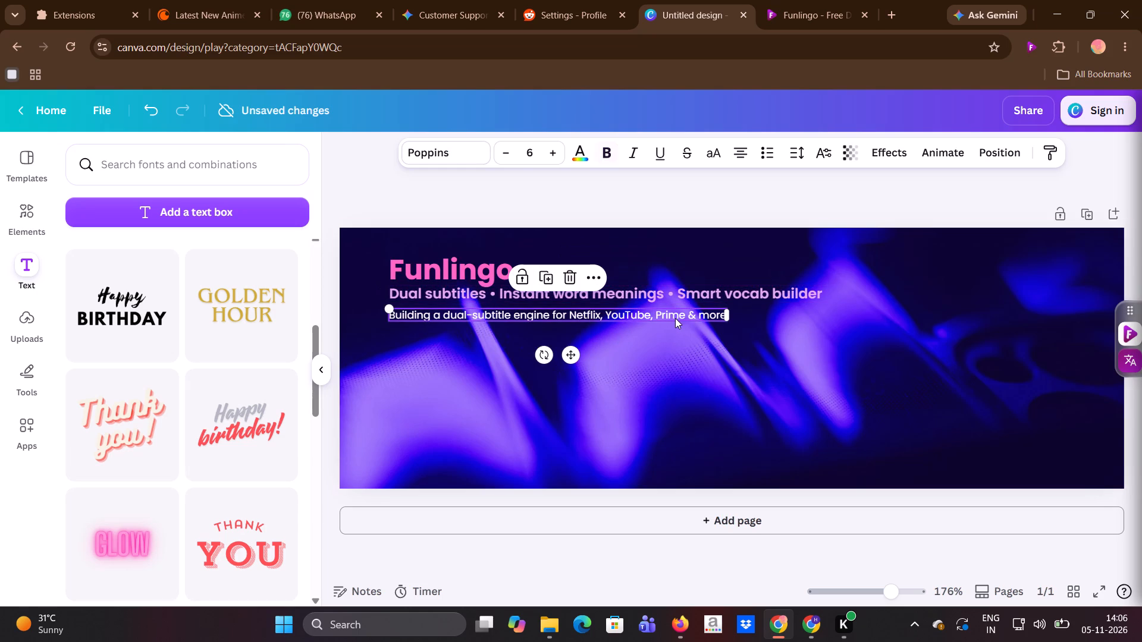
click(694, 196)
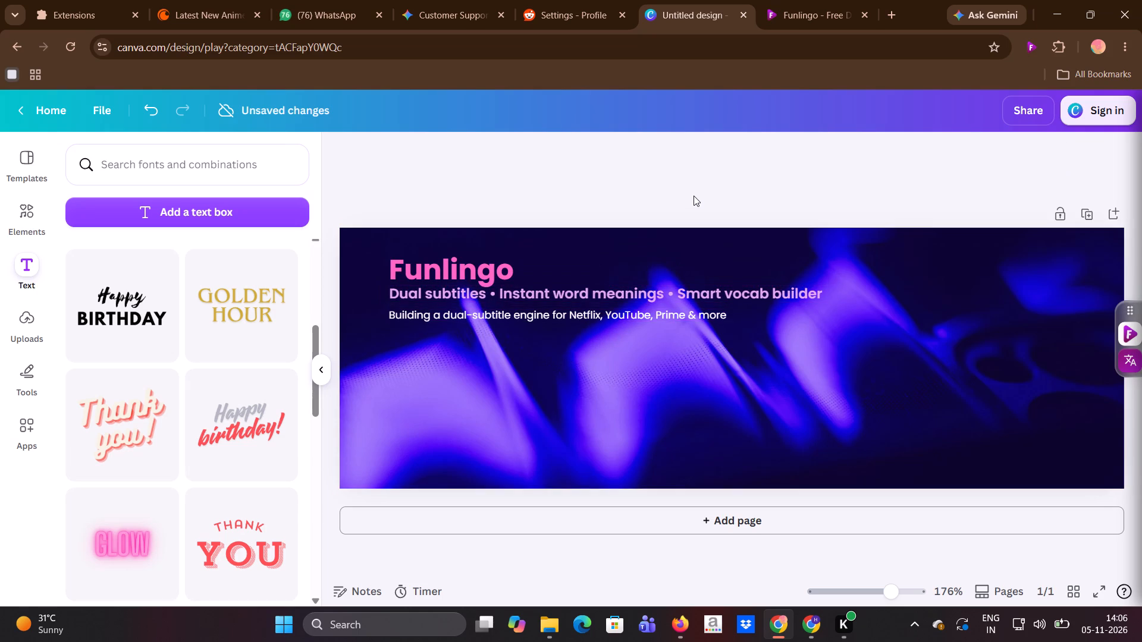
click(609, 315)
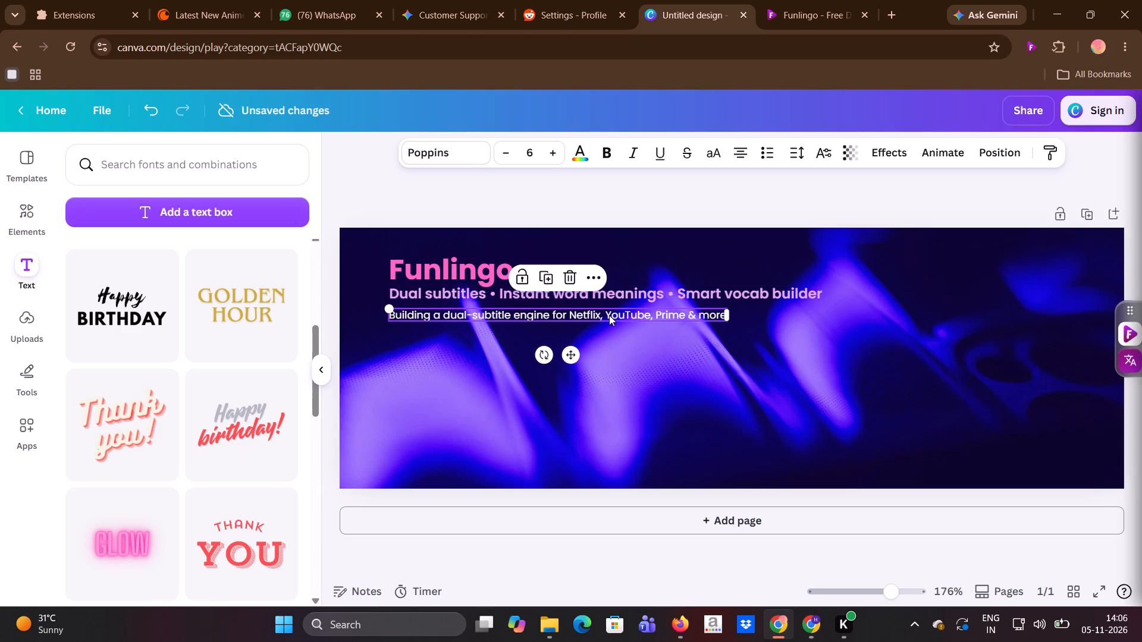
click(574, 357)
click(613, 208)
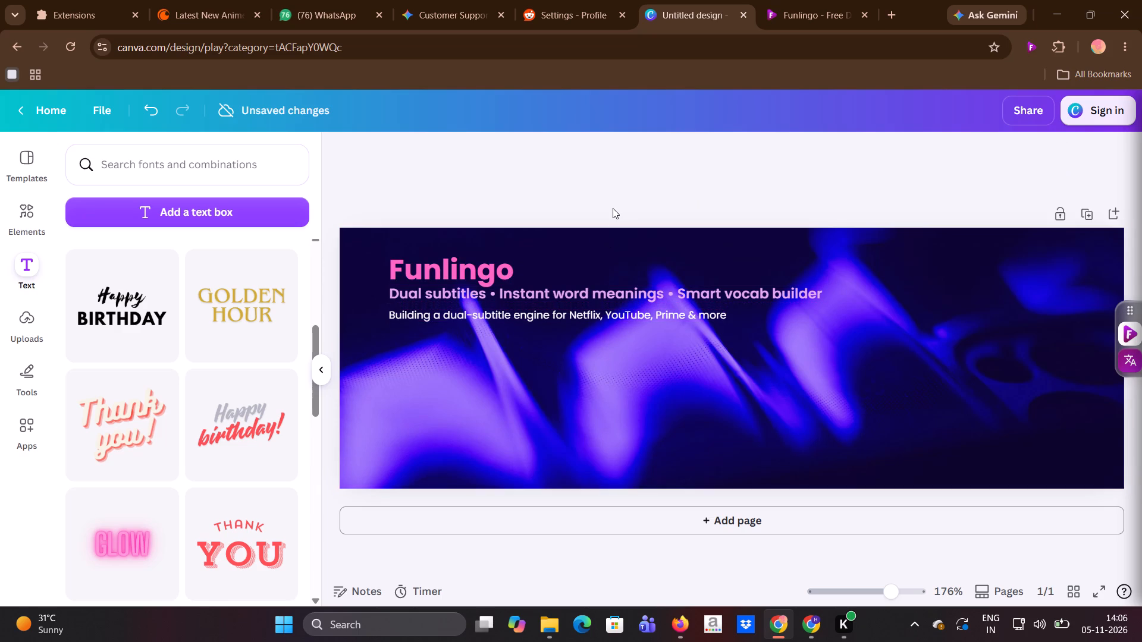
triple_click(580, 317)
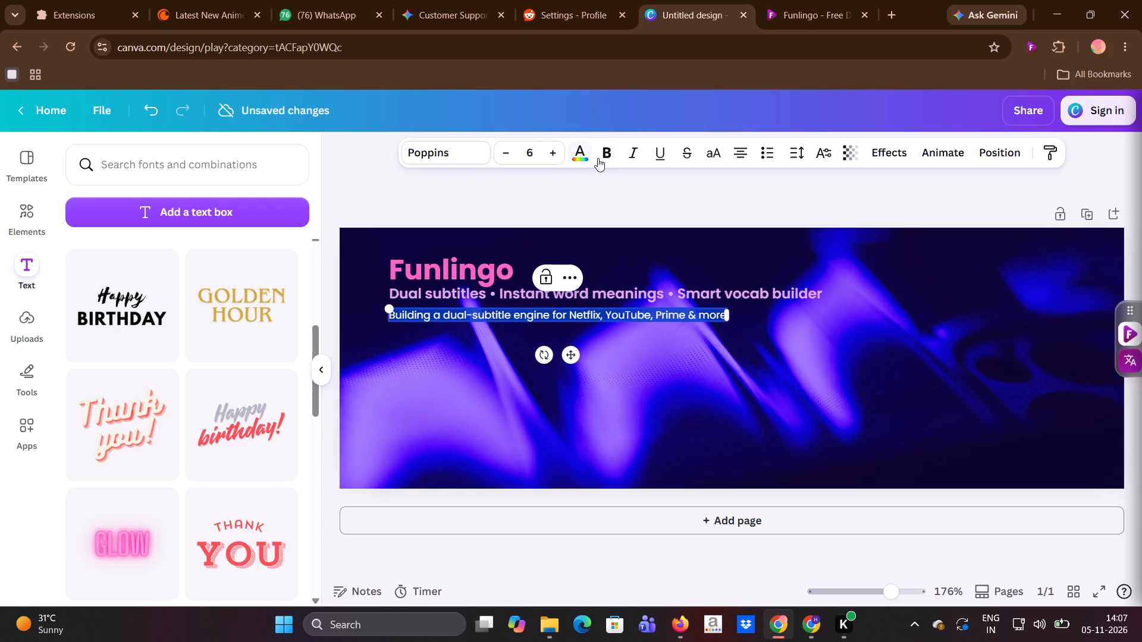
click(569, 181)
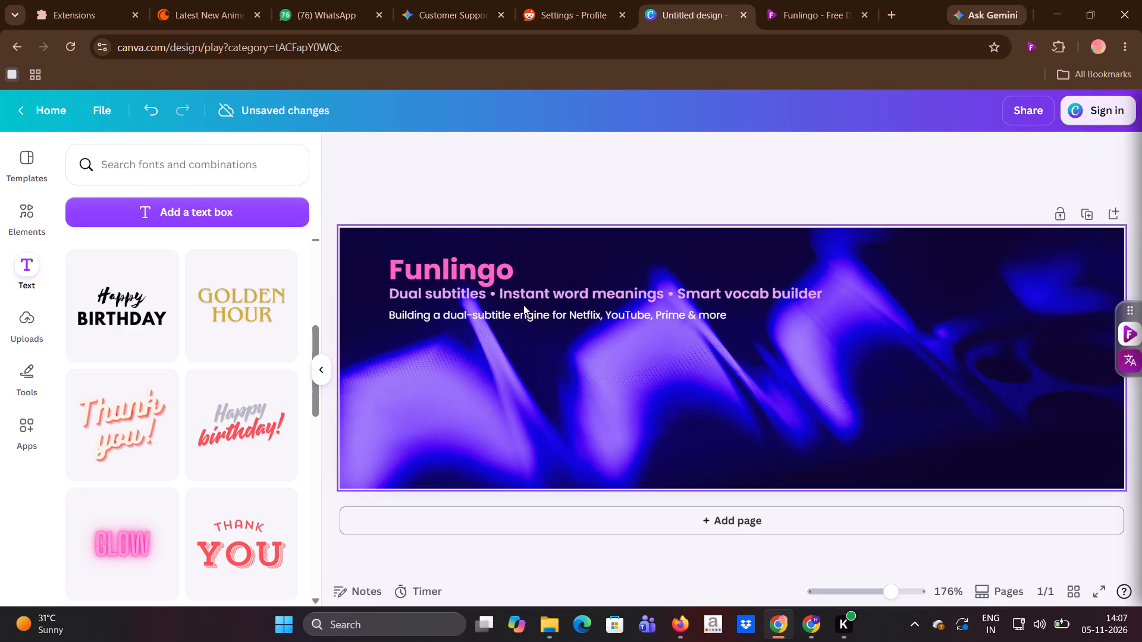
Nudge the caption very slightly up, closer to the tagline.
click(554, 320)
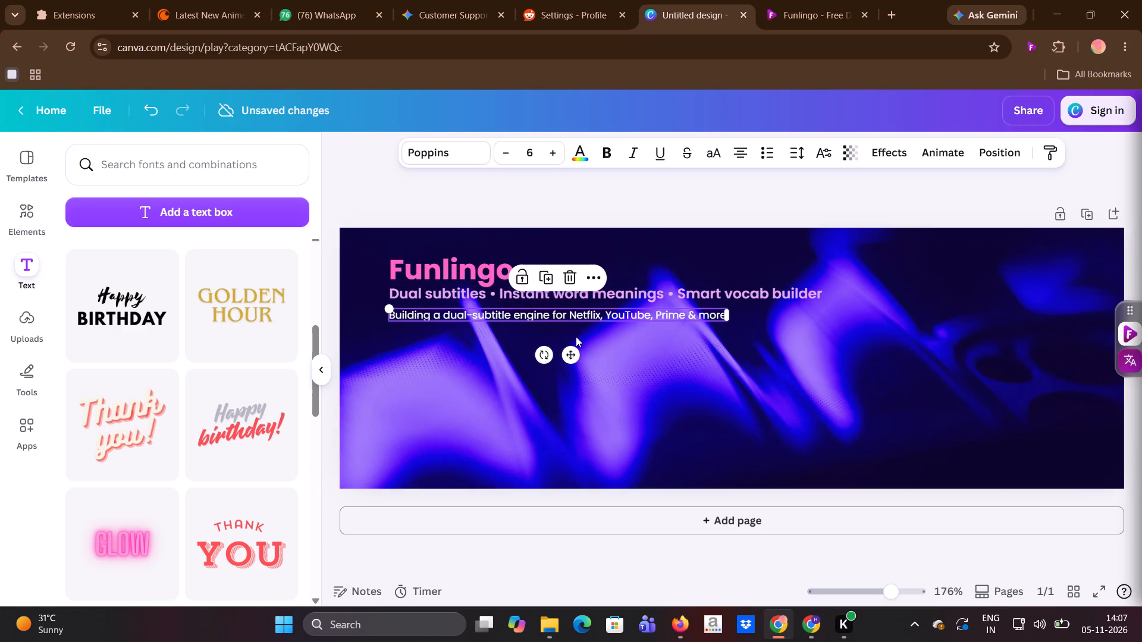
click(575, 358)
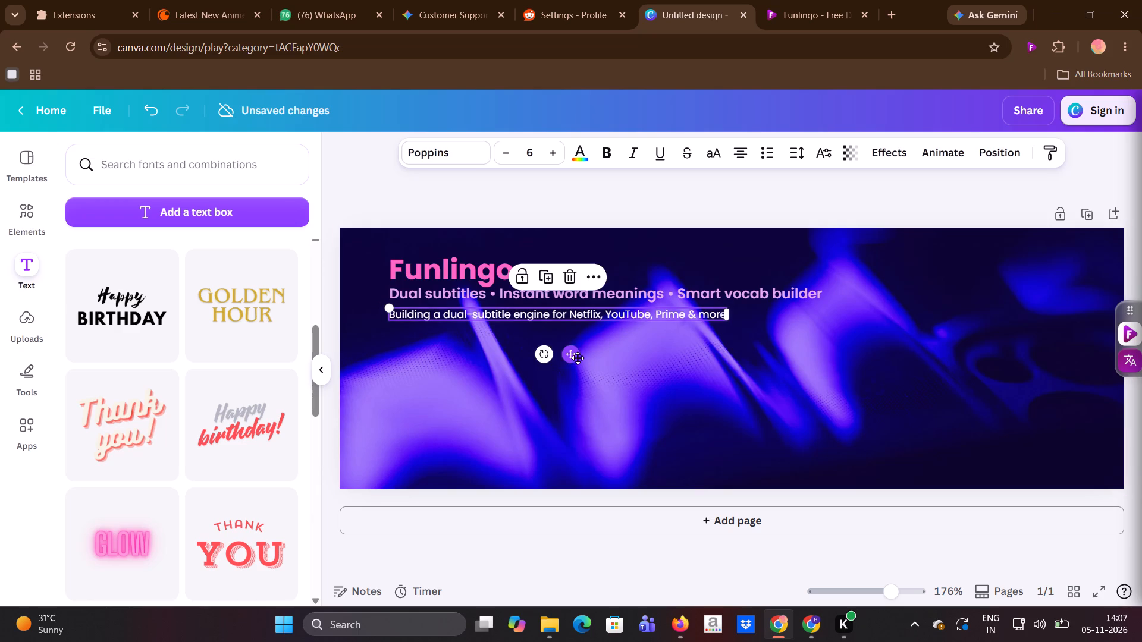
click(608, 210)
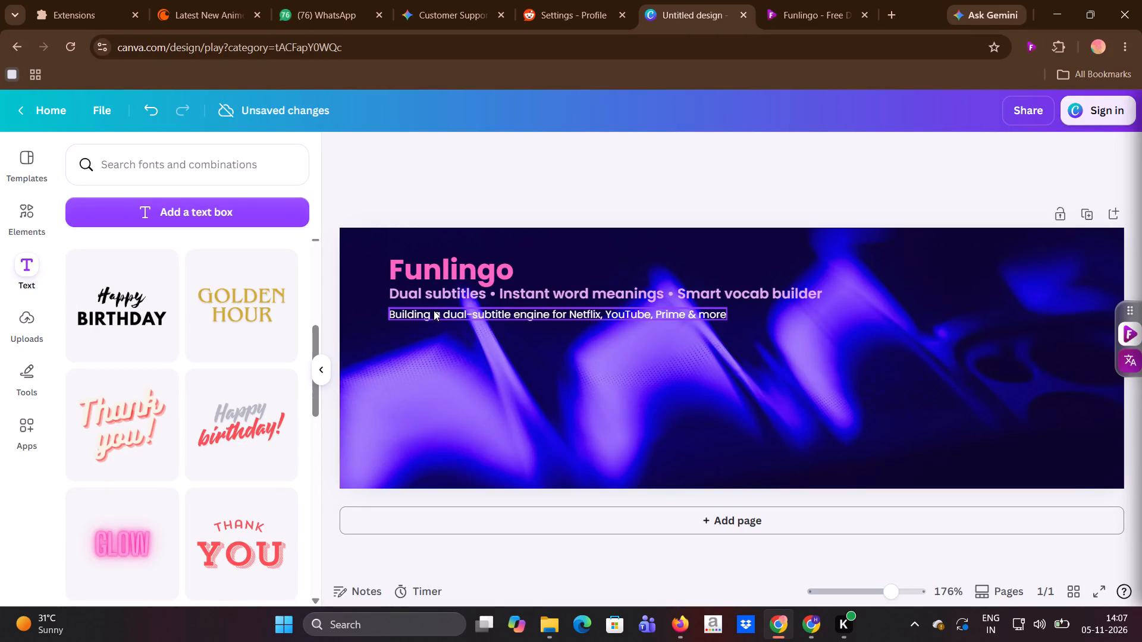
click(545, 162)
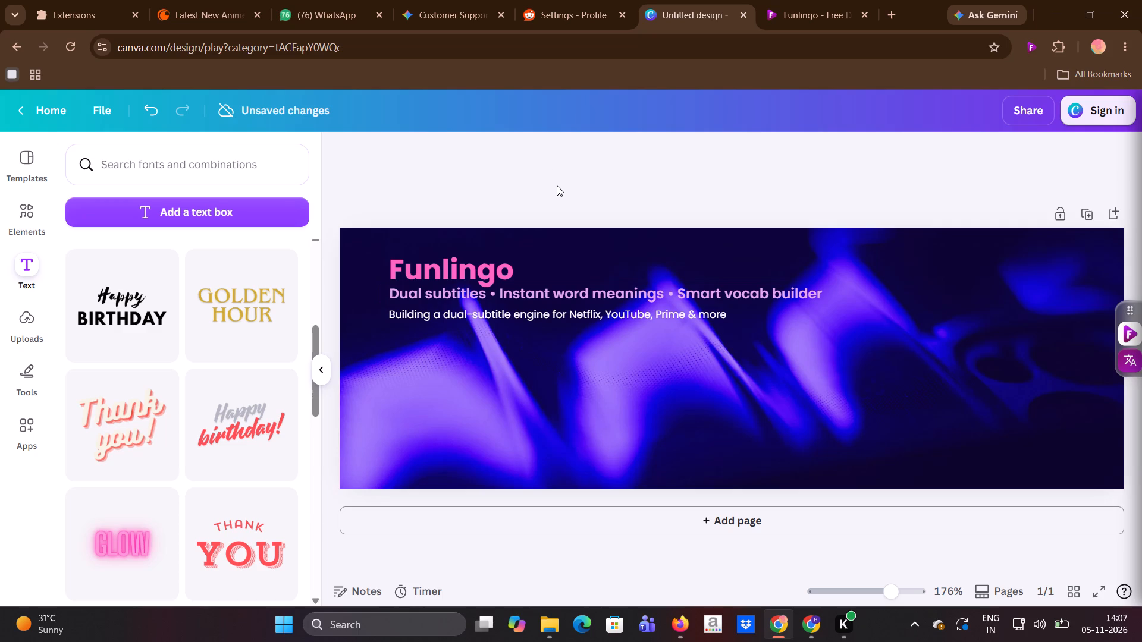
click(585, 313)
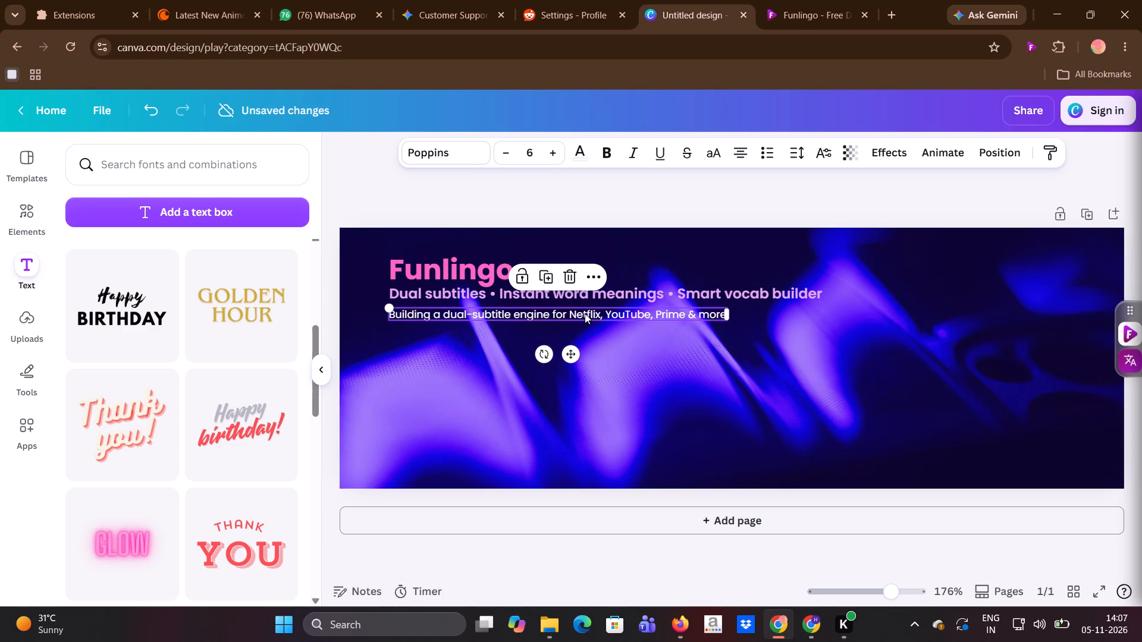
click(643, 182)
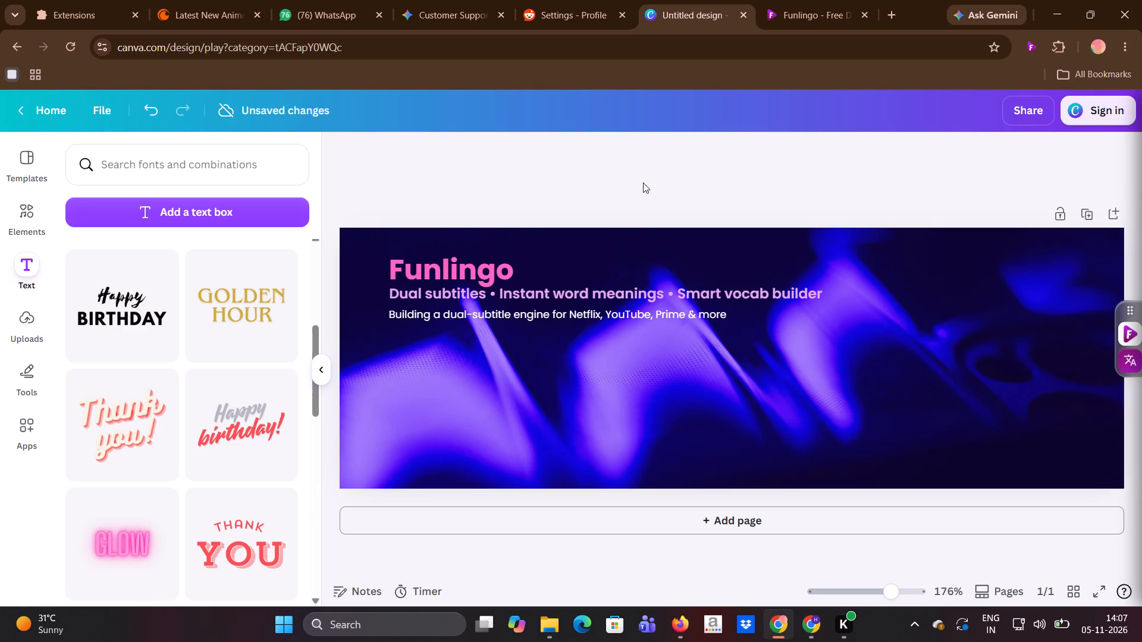
key(Print)
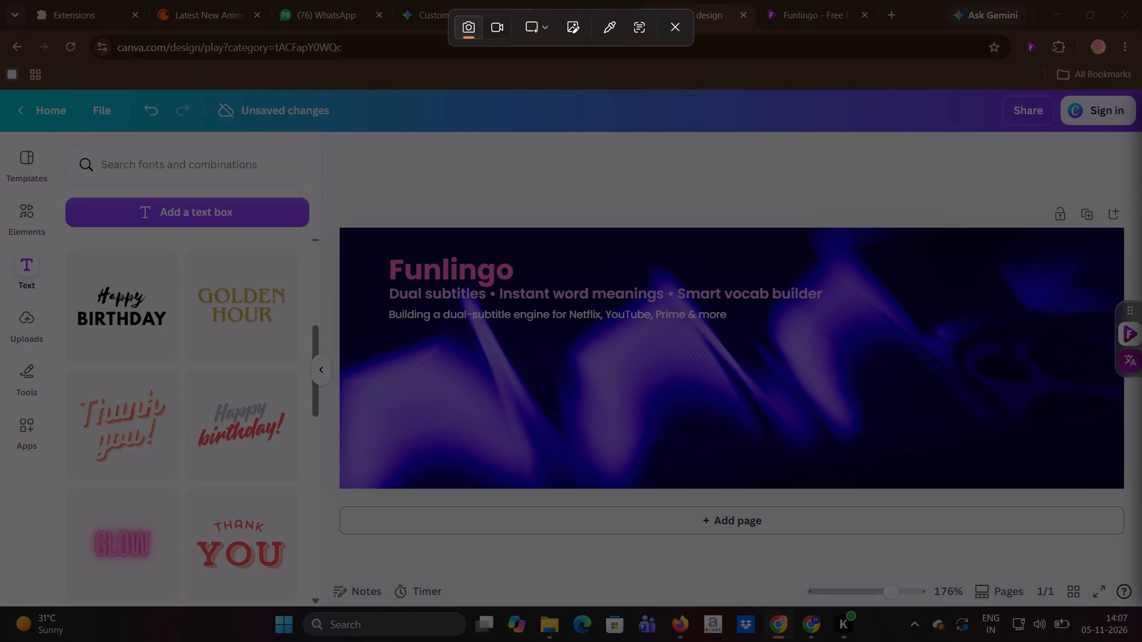
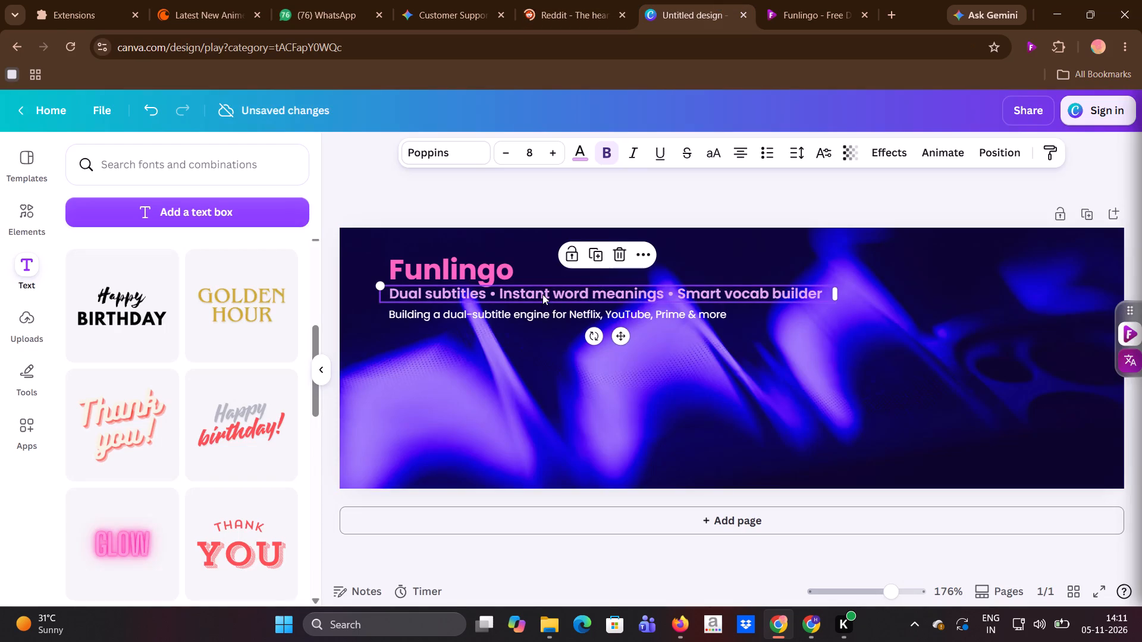
key(Delete)
click(485, 273)
key(Delete)
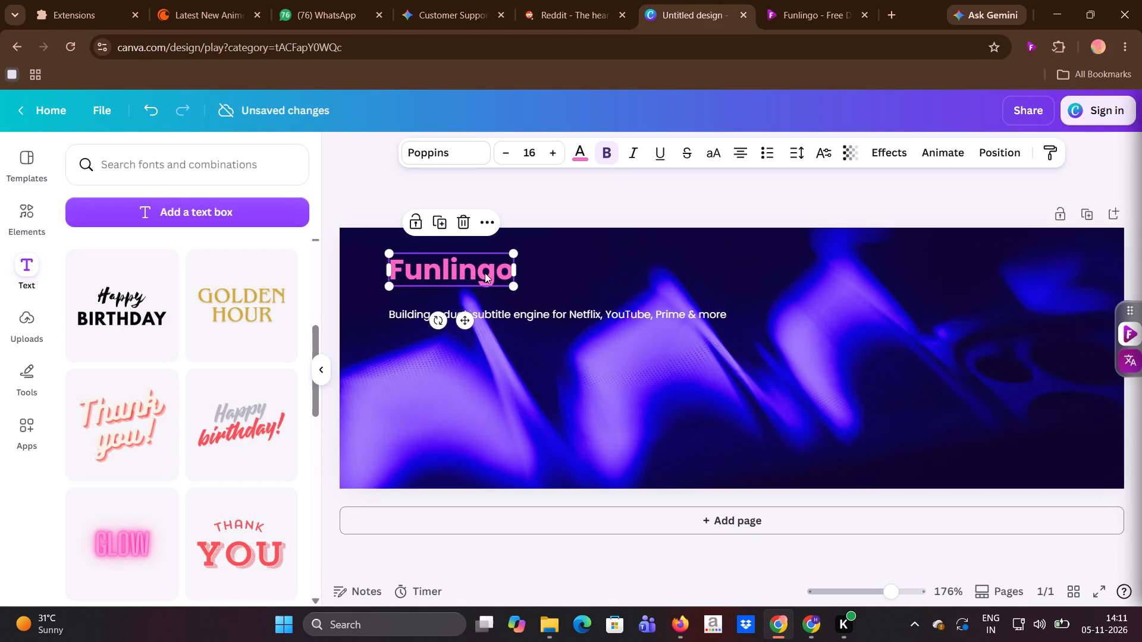
click(518, 312)
key(Delete)
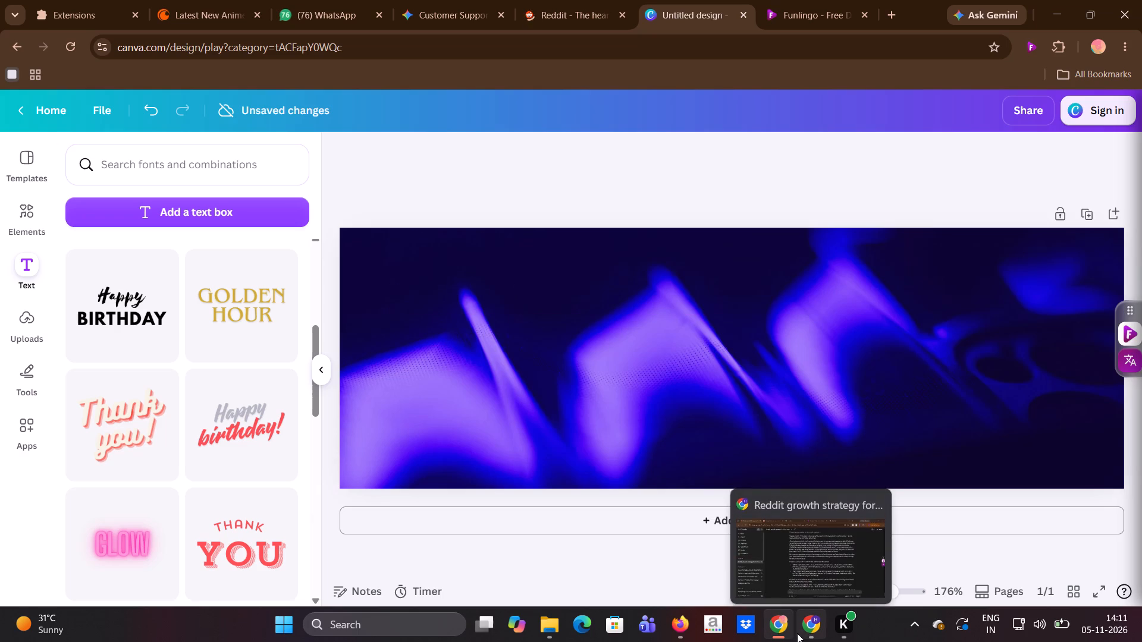
Capture a screen snip of the text-free banner in Canva, covering nearly the whole design.
click(1005, 293)
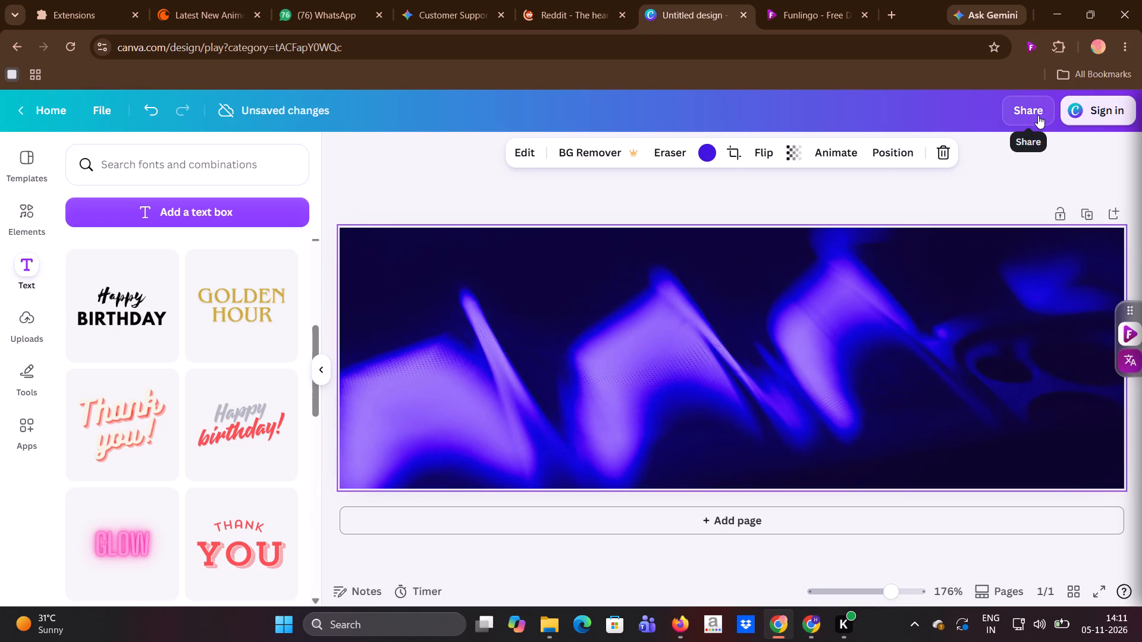
click(957, 181)
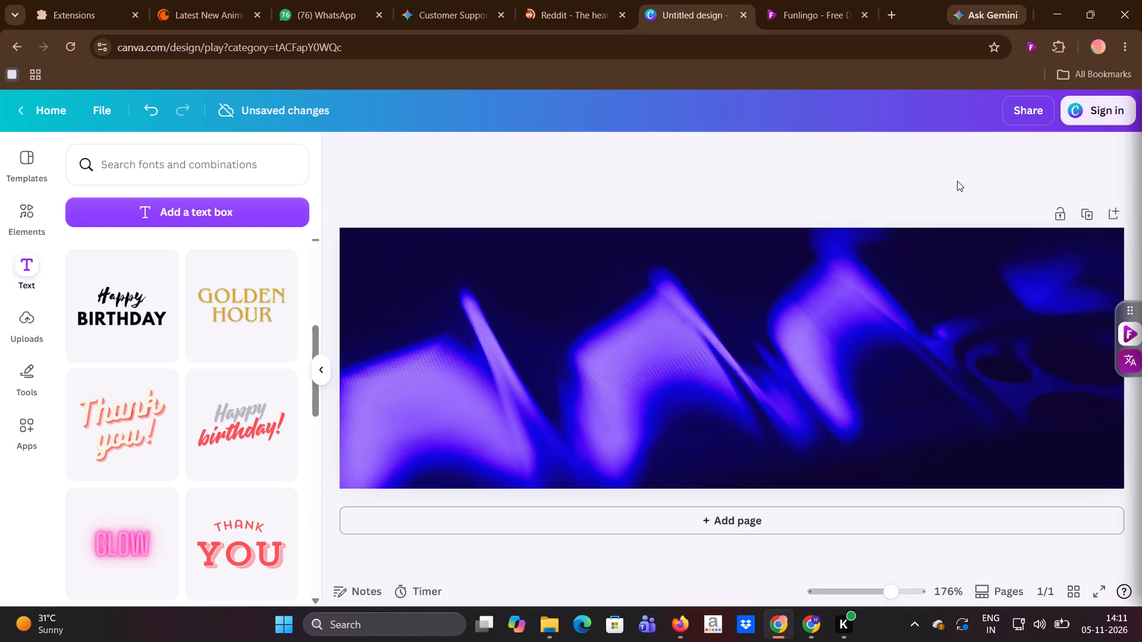
key(Print)
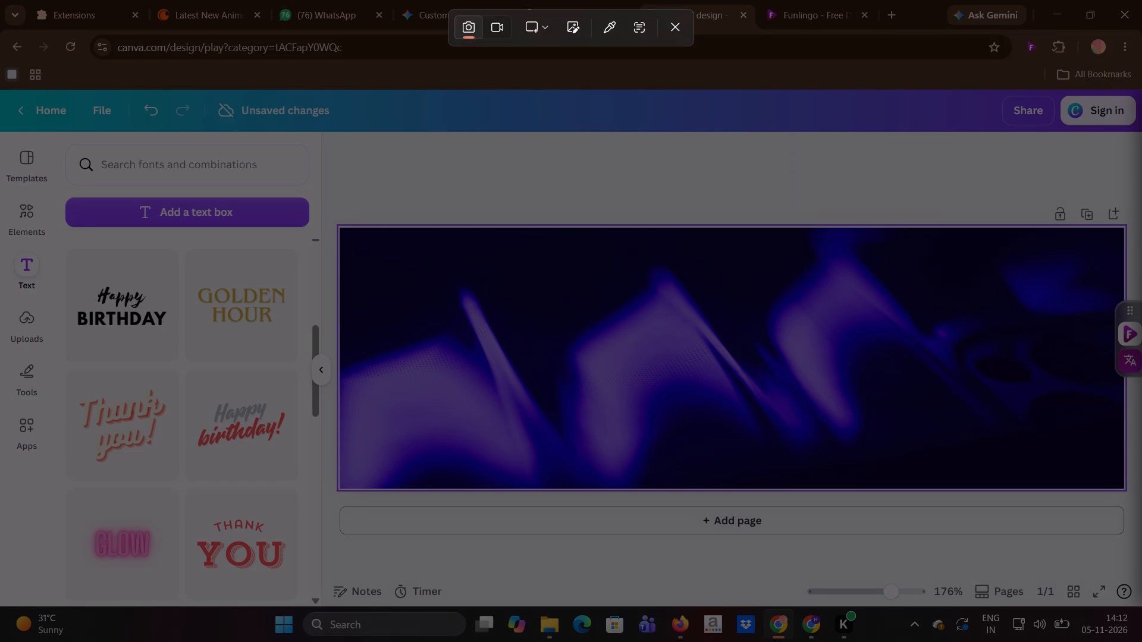
drag(344, 228, 808, 457)
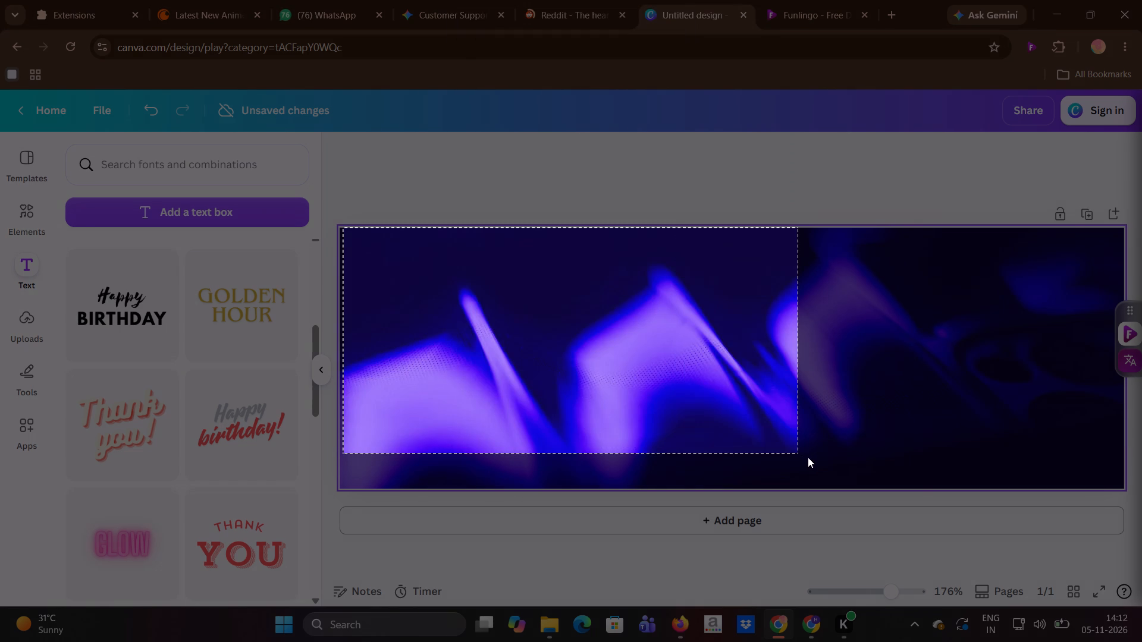
drag(808, 457, 1115, 483)
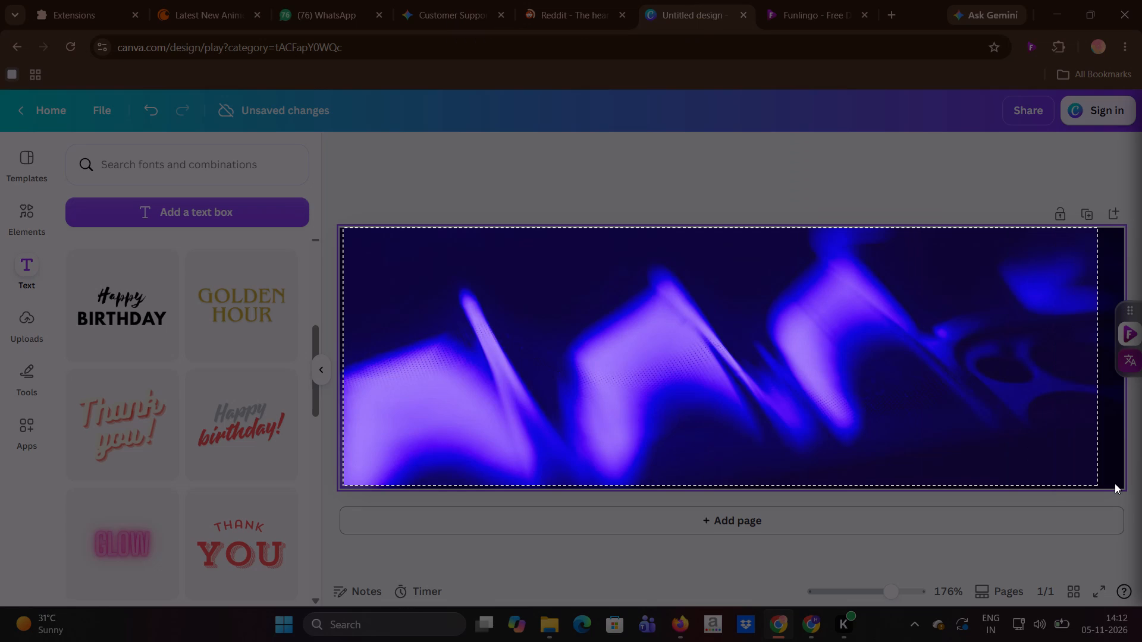
drag(1115, 483, 1110, 482)
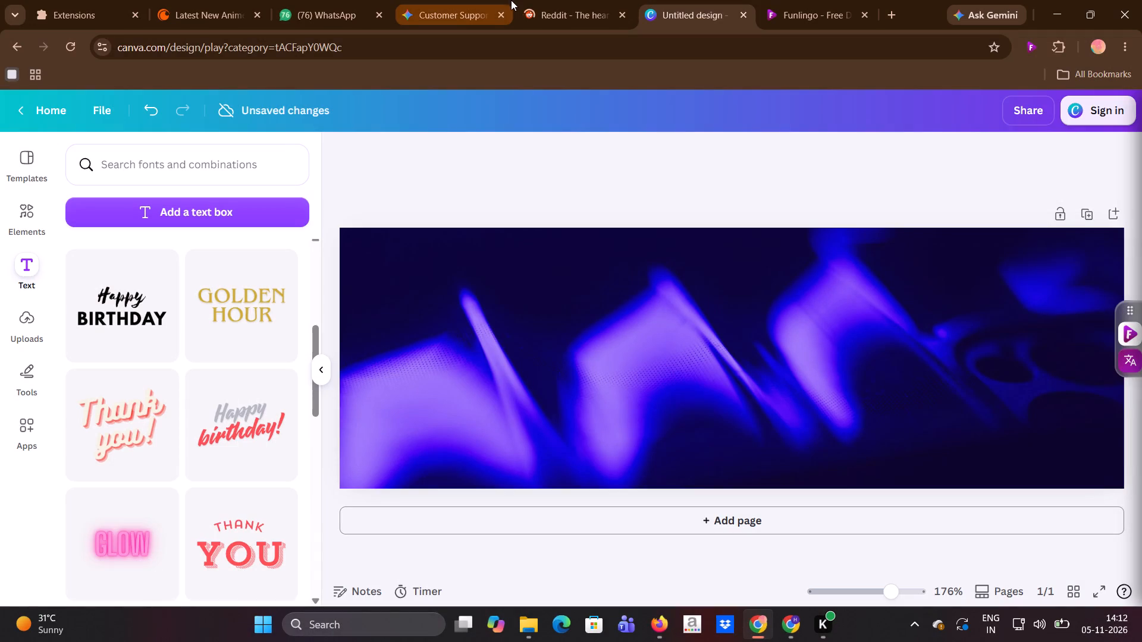
click(544, 0)
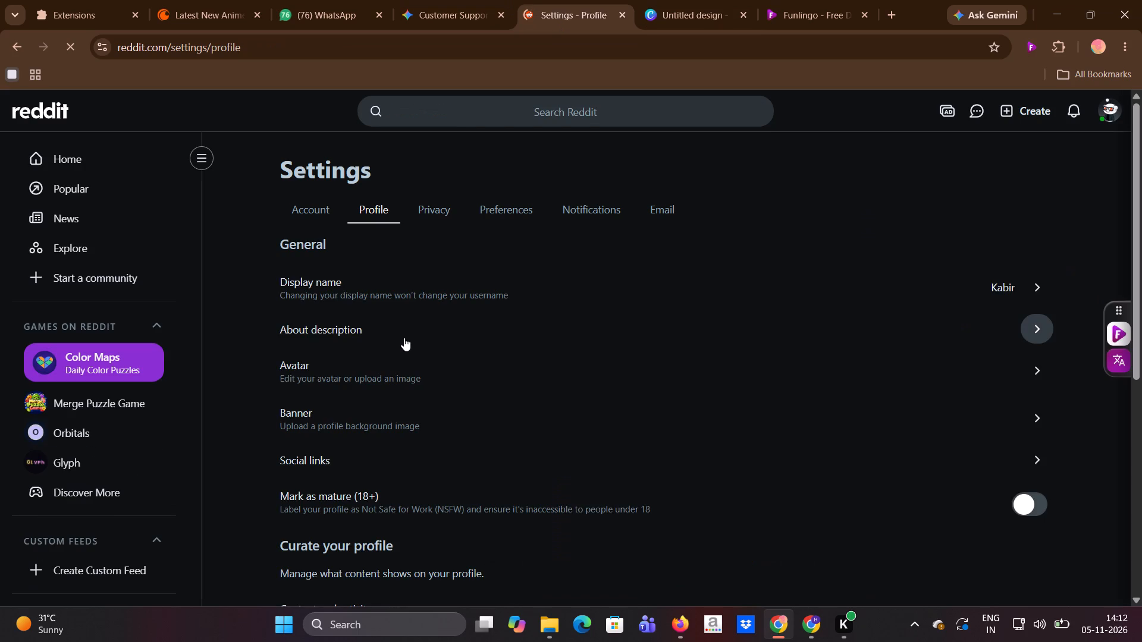
click(384, 417)
click(593, 333)
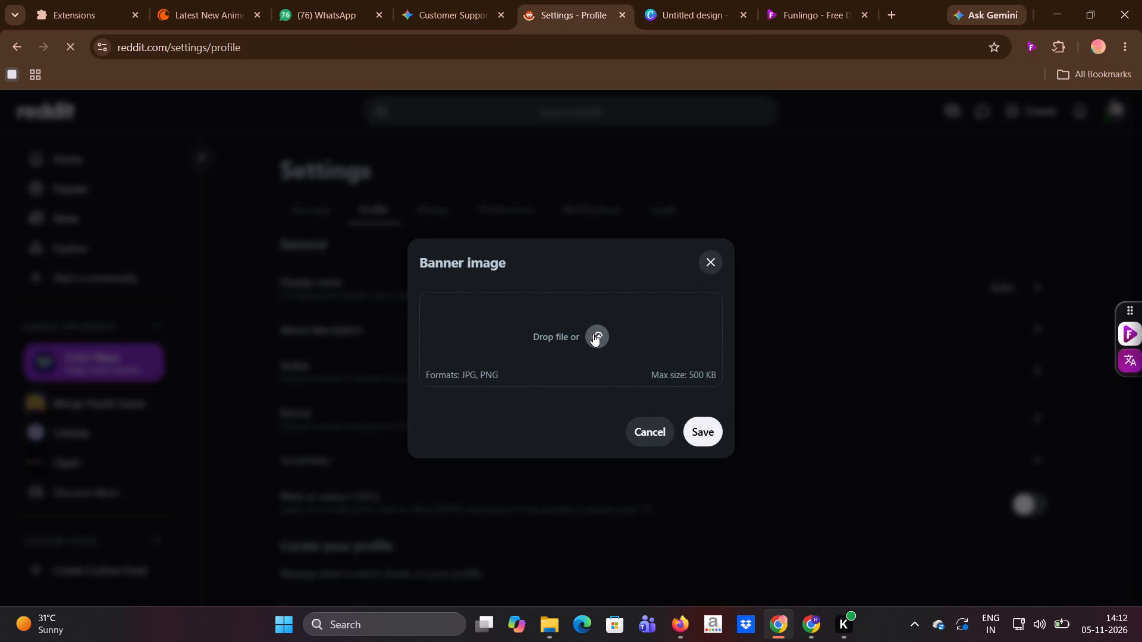